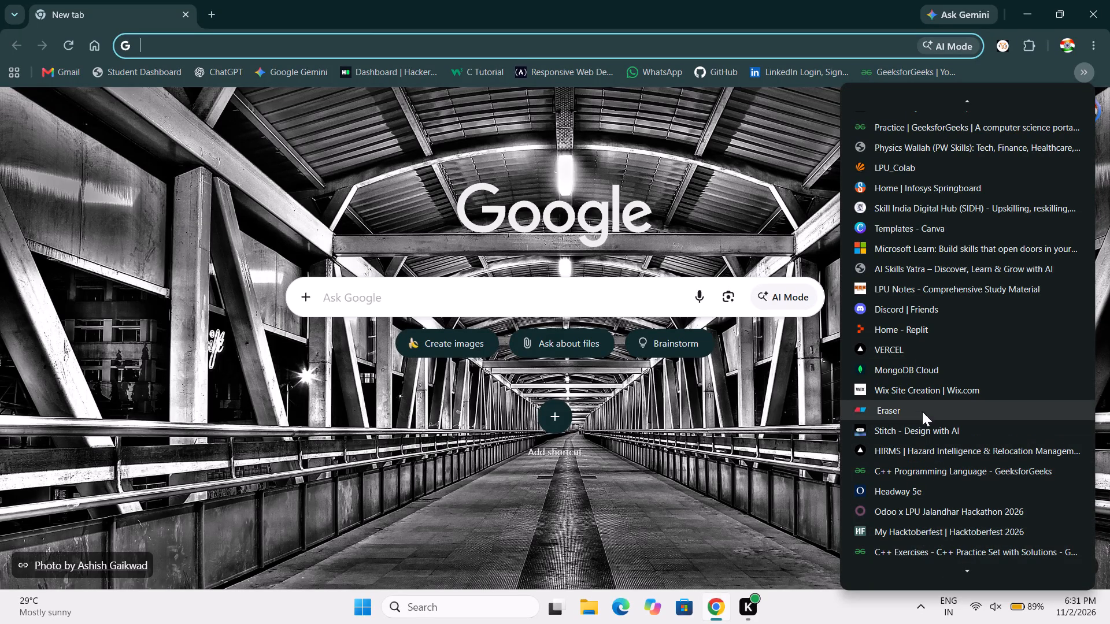
# Open the Red and Gold Traditional Marriage Document from the recent projects in Canva.
pyautogui.click(908, 227)
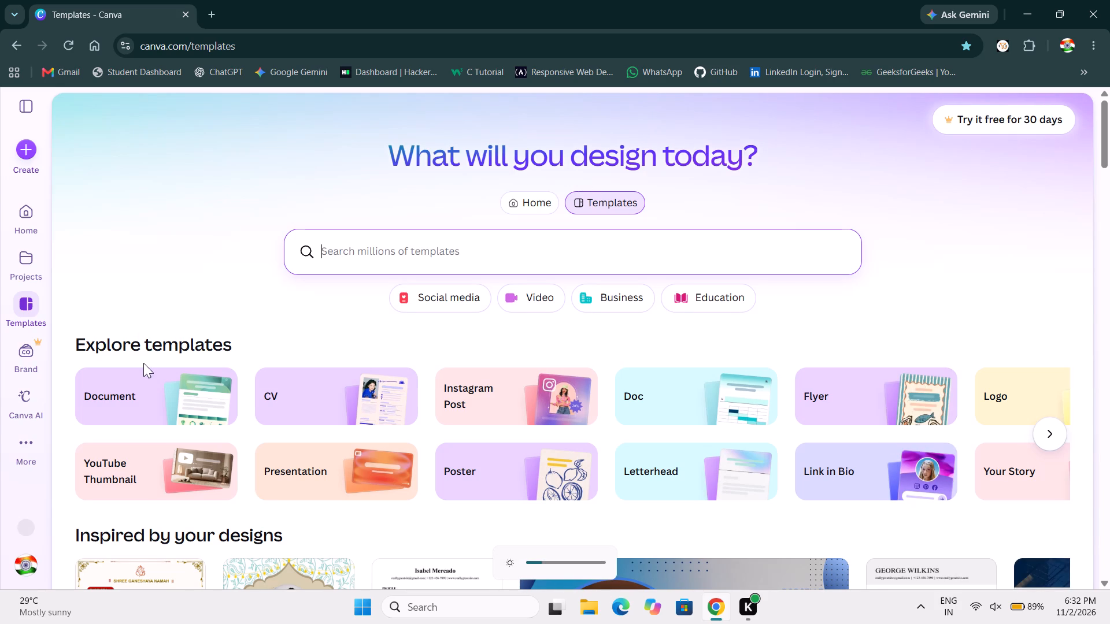
pyautogui.click(27, 265)
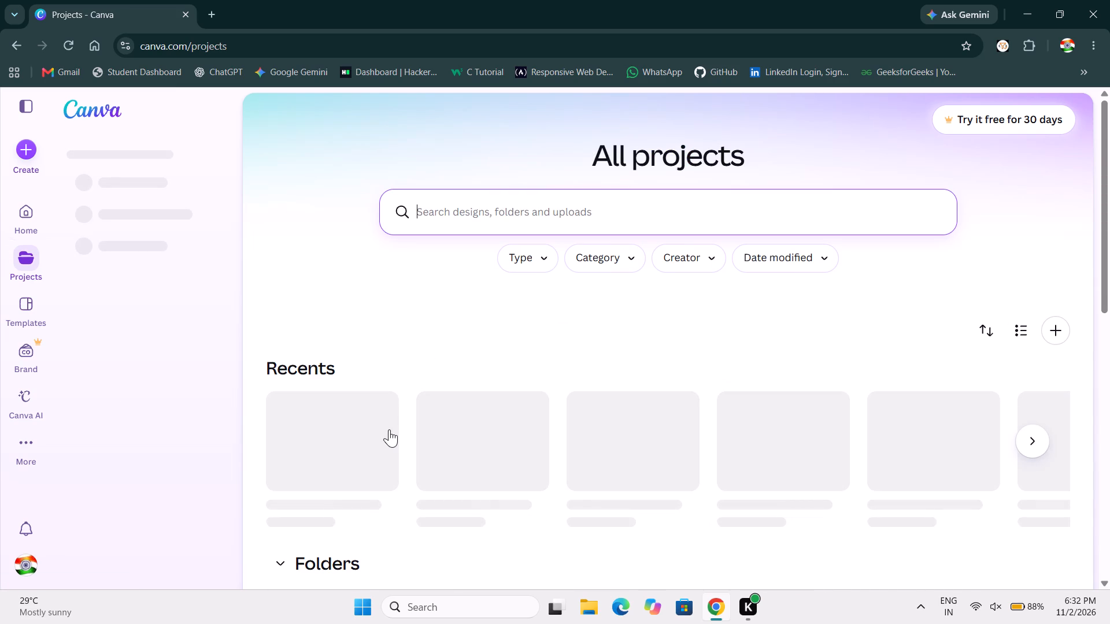
pyautogui.click(346, 459)
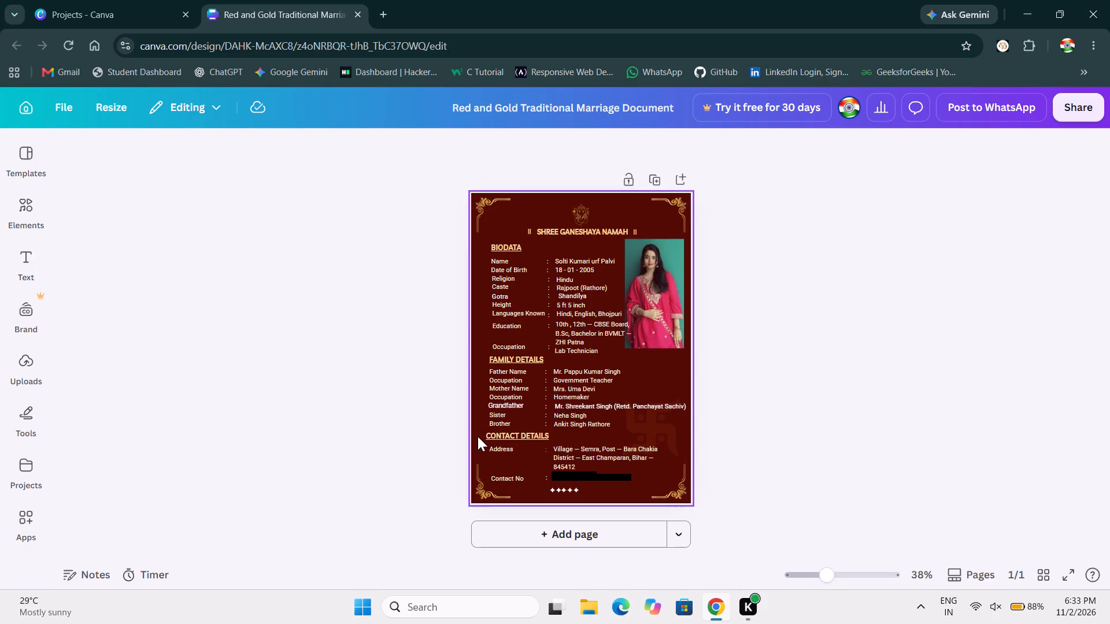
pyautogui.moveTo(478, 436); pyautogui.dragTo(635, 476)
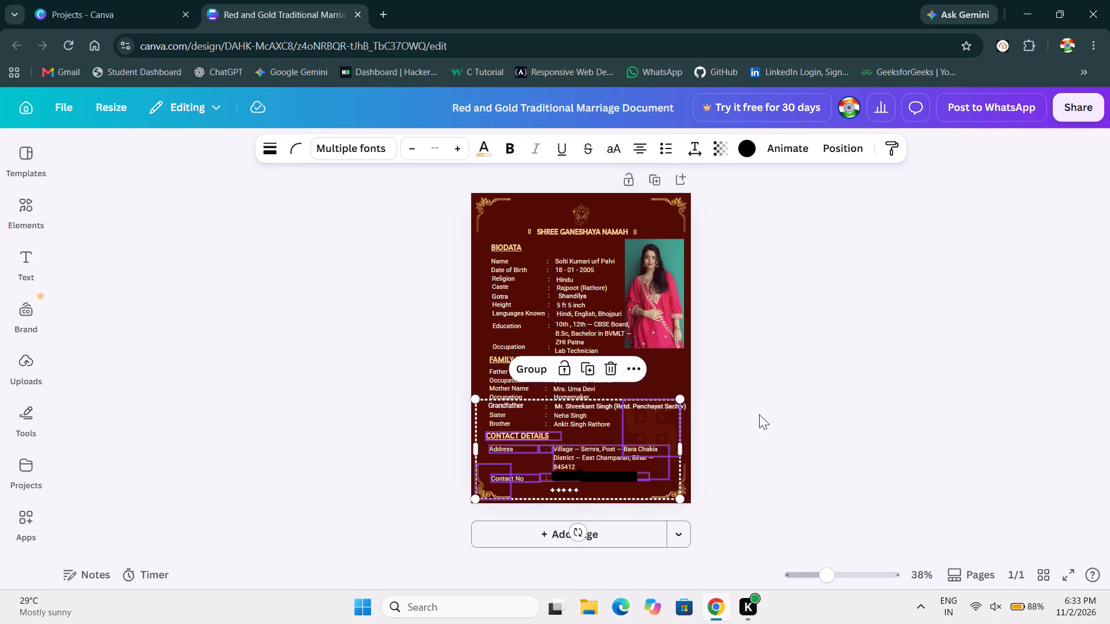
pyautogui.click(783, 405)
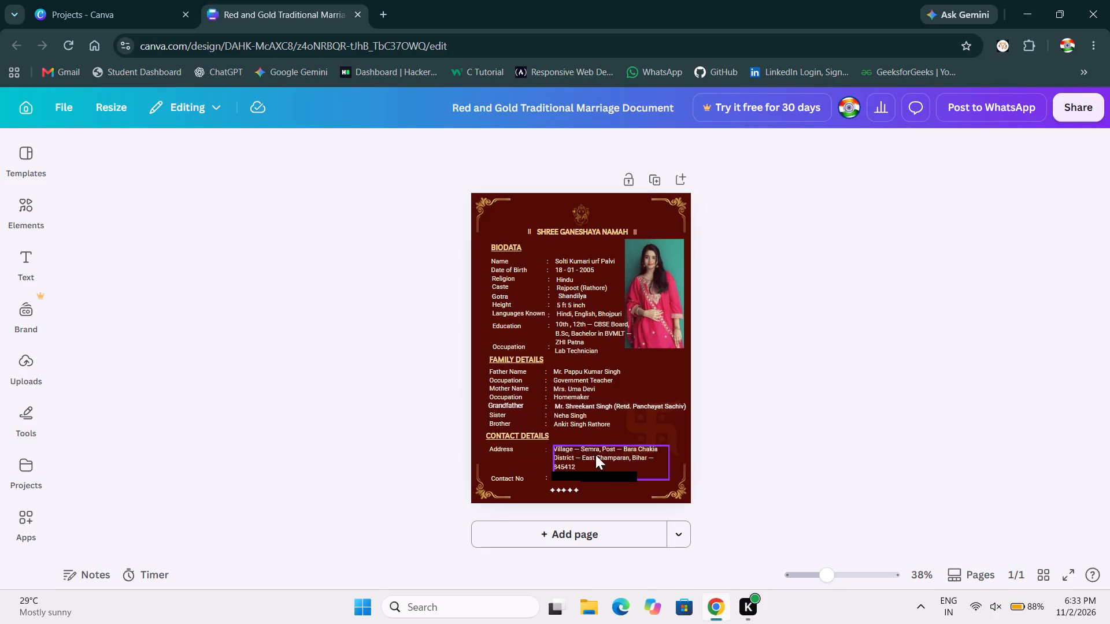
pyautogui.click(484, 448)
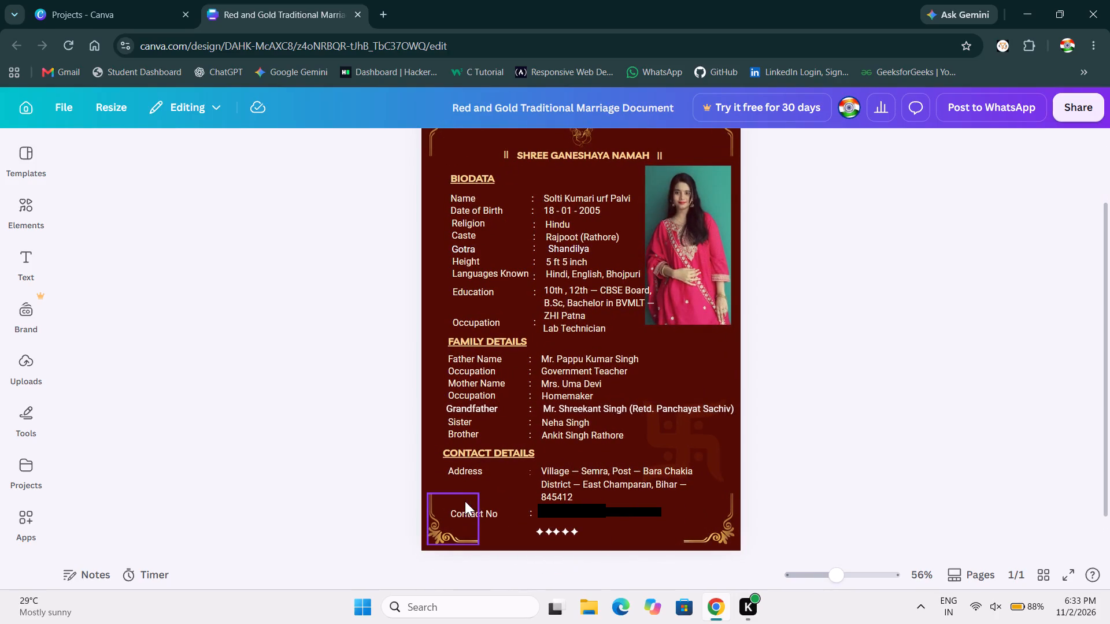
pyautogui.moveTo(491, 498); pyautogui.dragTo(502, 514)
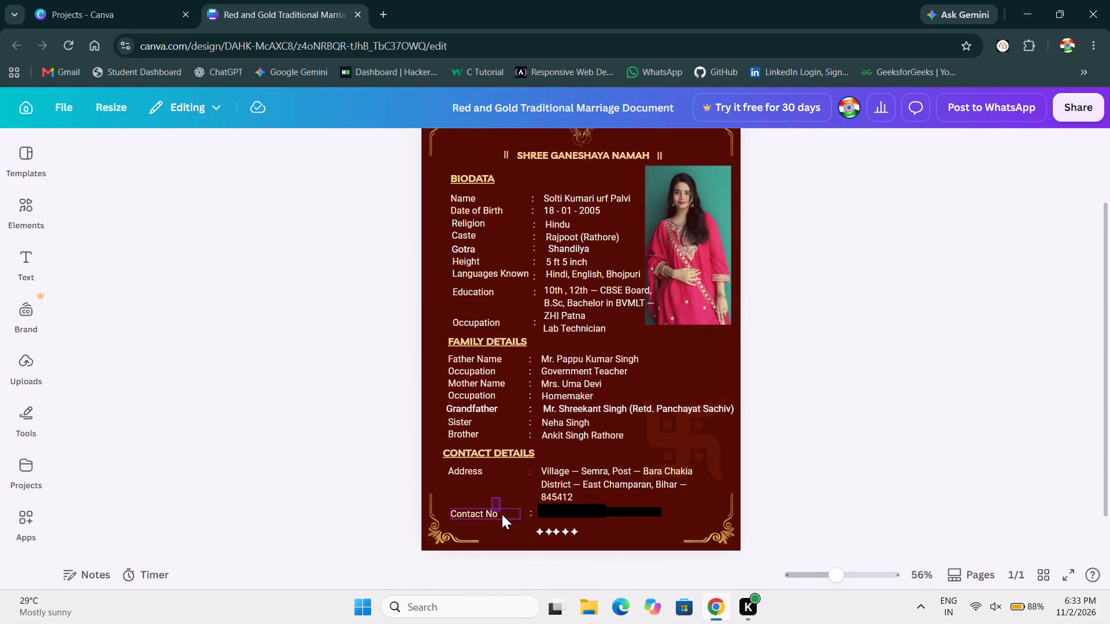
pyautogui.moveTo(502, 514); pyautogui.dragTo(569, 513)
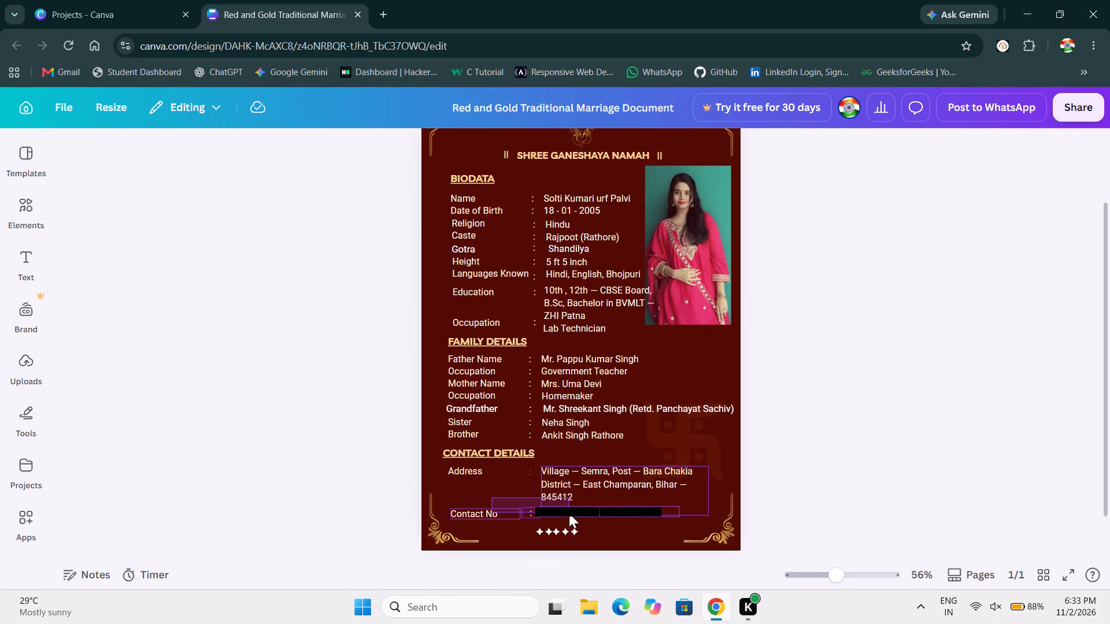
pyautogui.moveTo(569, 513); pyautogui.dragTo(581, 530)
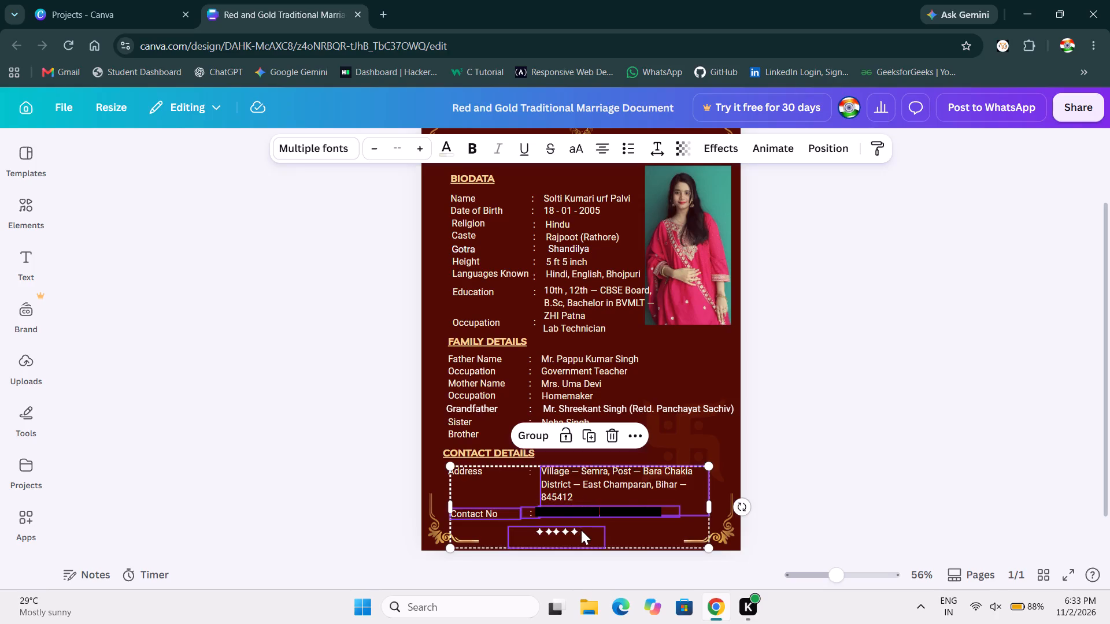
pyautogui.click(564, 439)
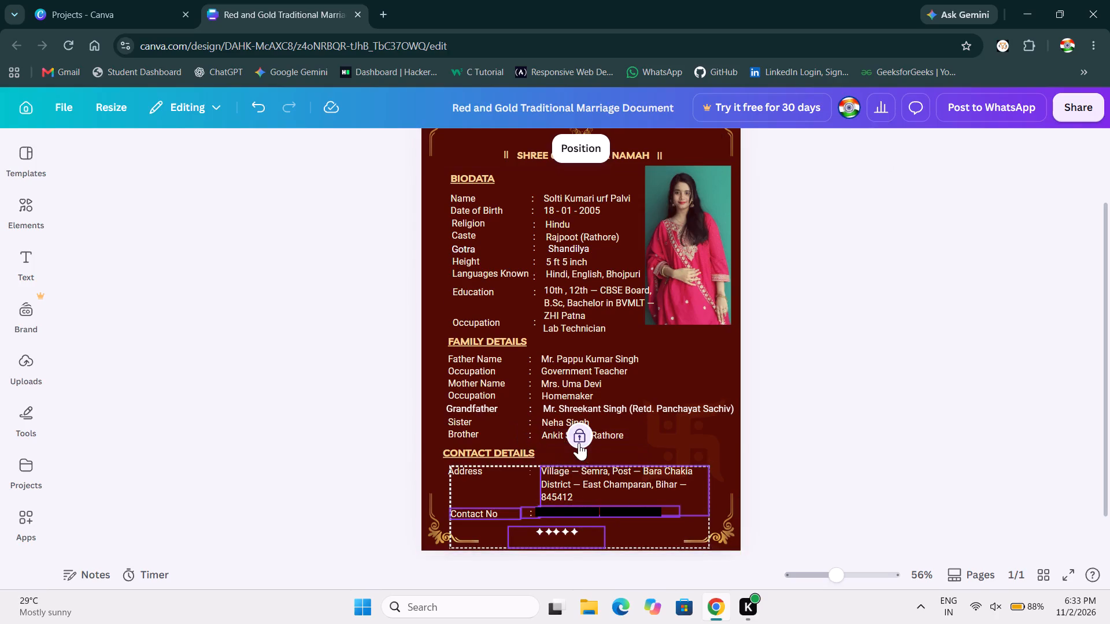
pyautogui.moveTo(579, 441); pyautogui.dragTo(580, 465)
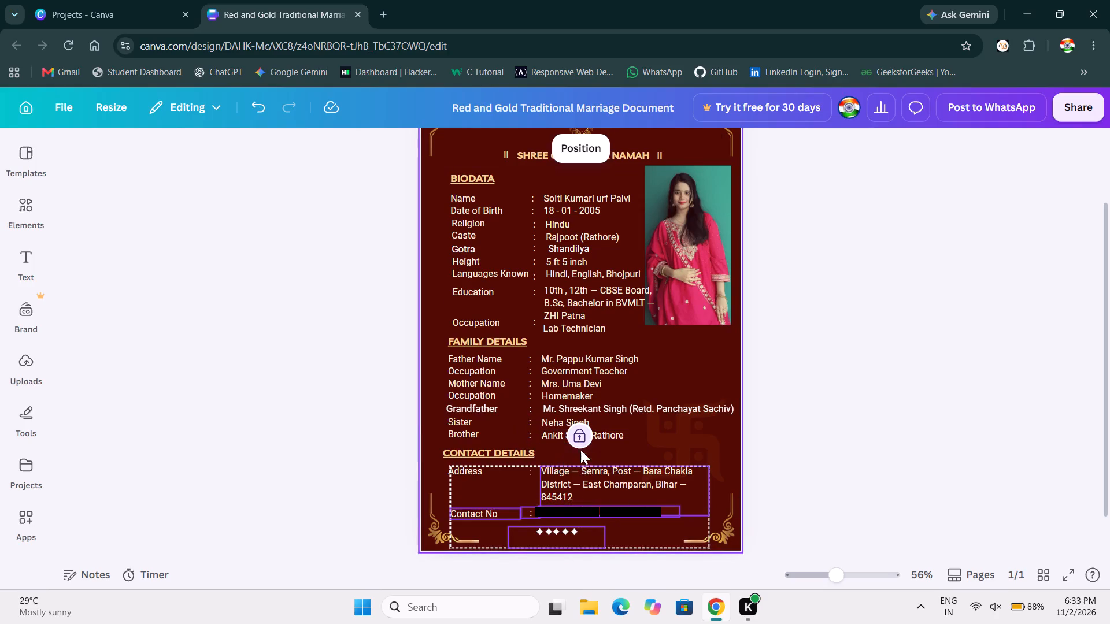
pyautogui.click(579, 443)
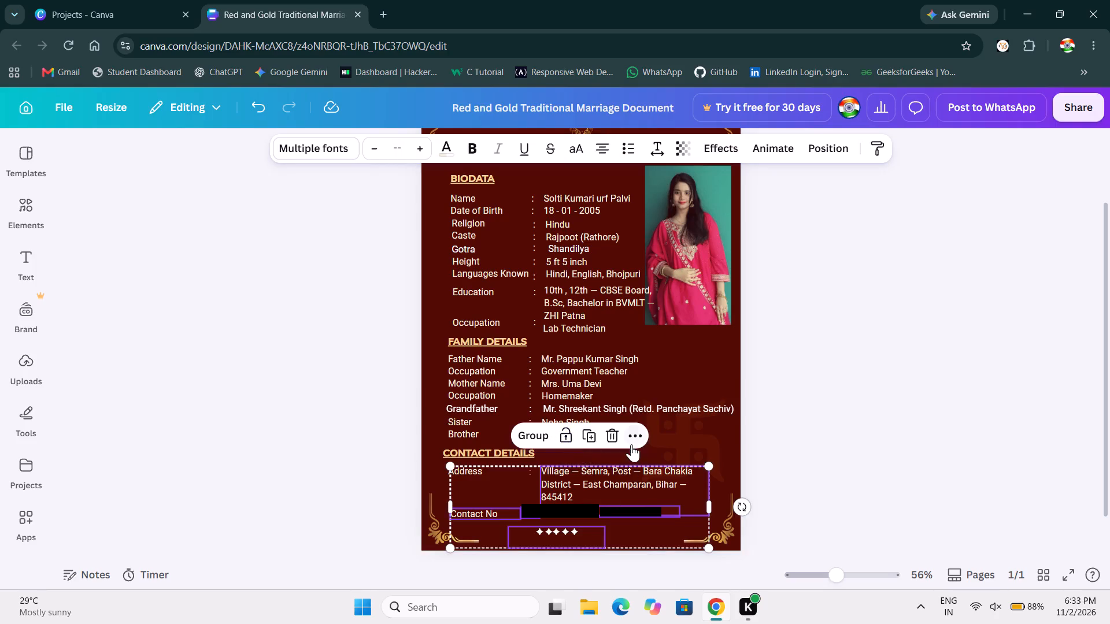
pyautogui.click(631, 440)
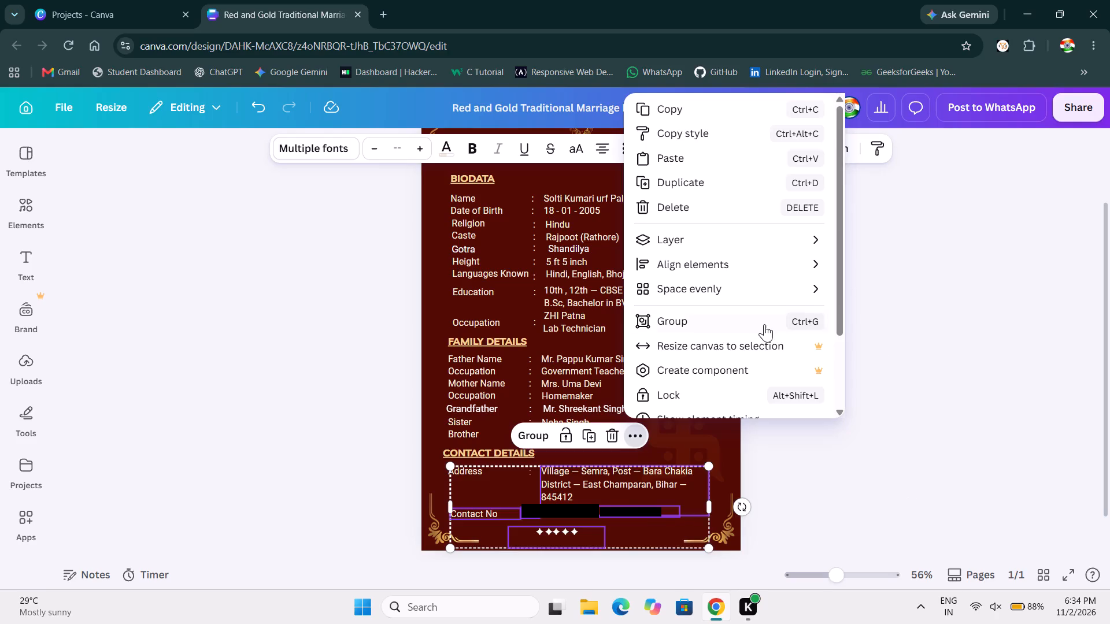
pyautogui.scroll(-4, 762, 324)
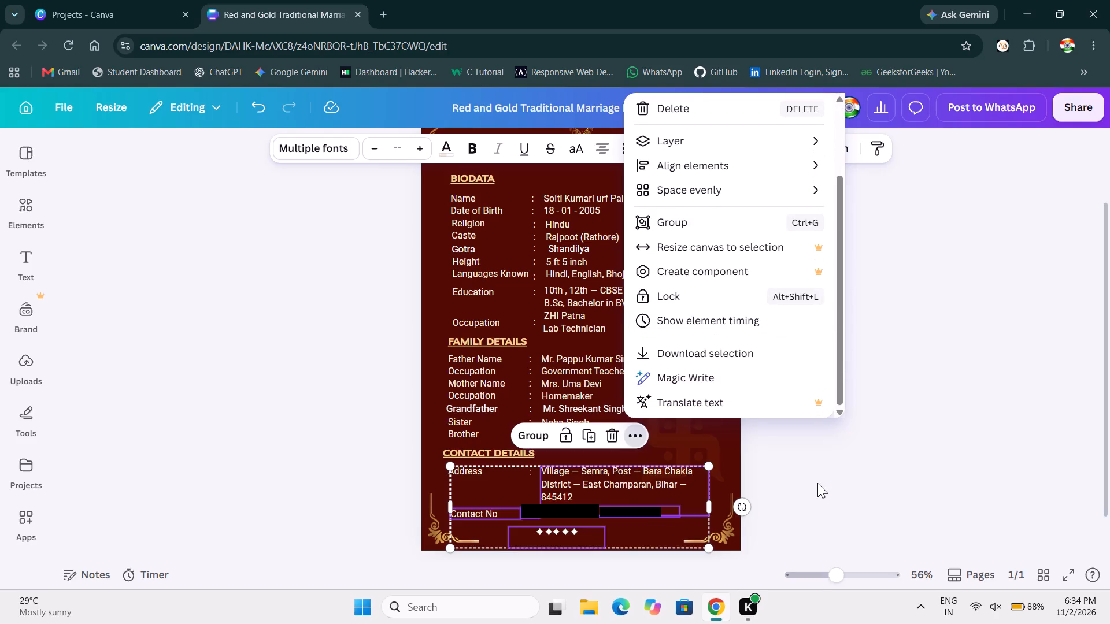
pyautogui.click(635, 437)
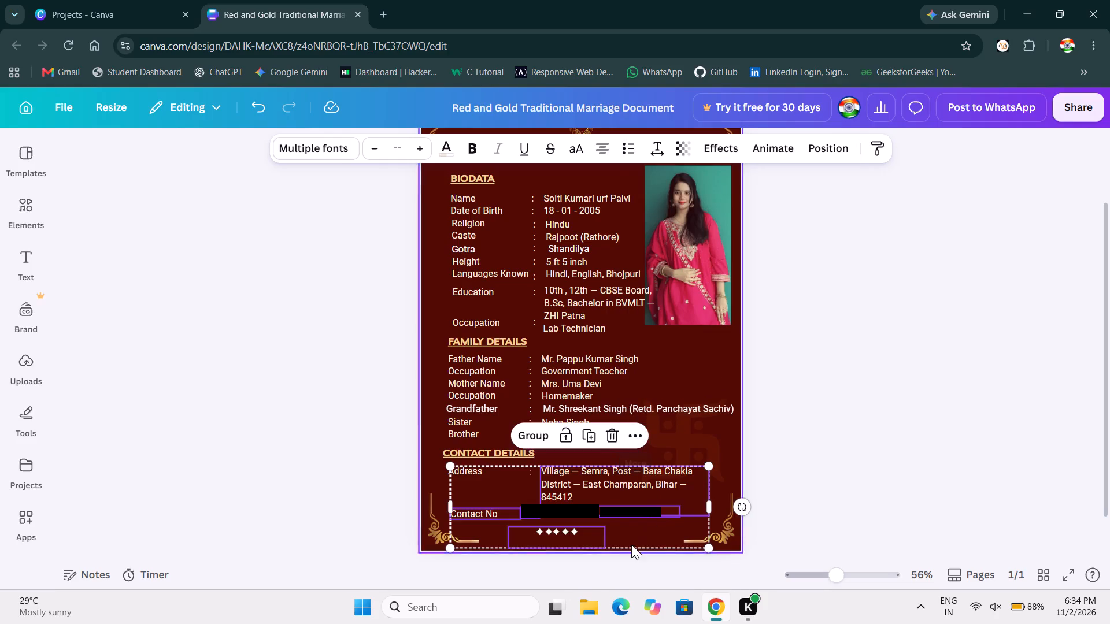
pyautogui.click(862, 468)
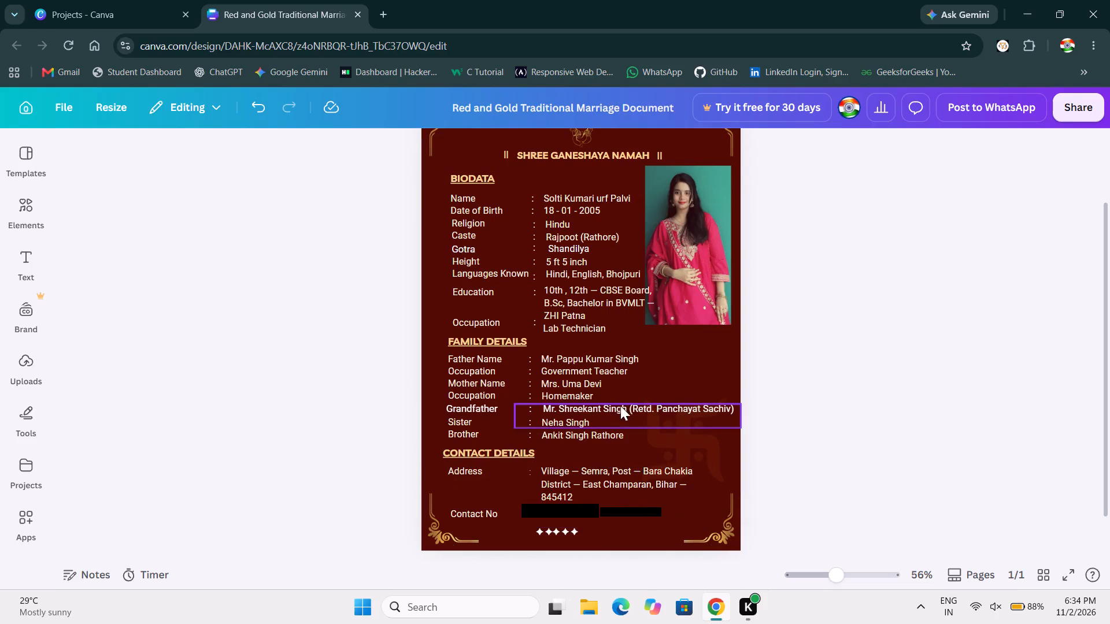
# Move the row of five small stars beneath the contact number slightly down, closer to the page's bottom edge.
pyautogui.scroll(1, 649, 341)
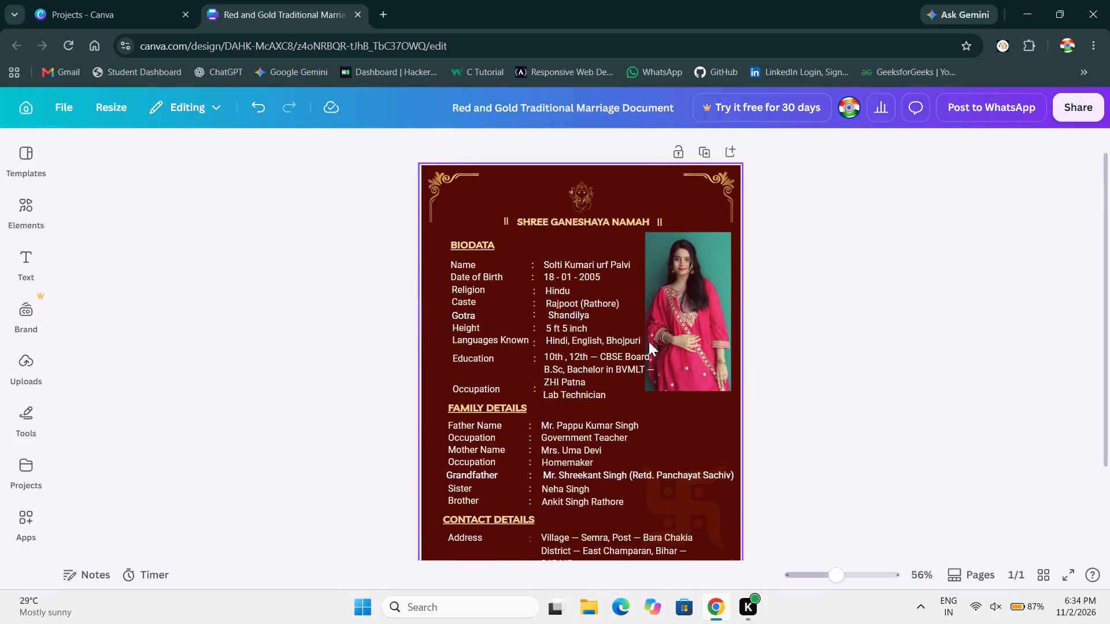
pyautogui.scroll(1, 649, 341)
pyautogui.scroll(-2, 649, 341)
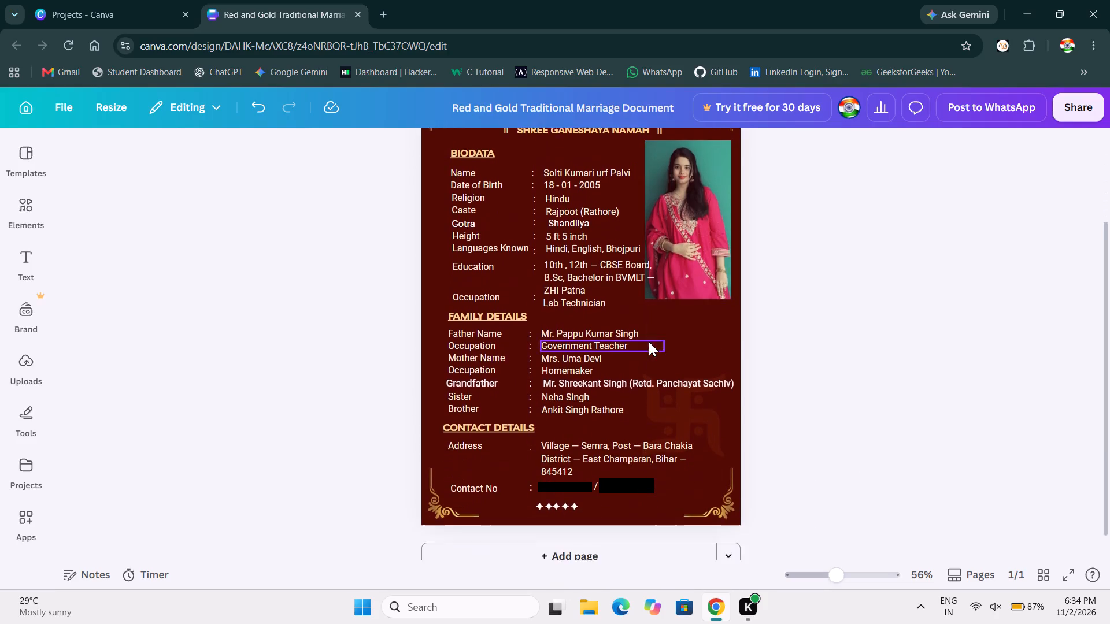
pyautogui.scroll(-1, 649, 341)
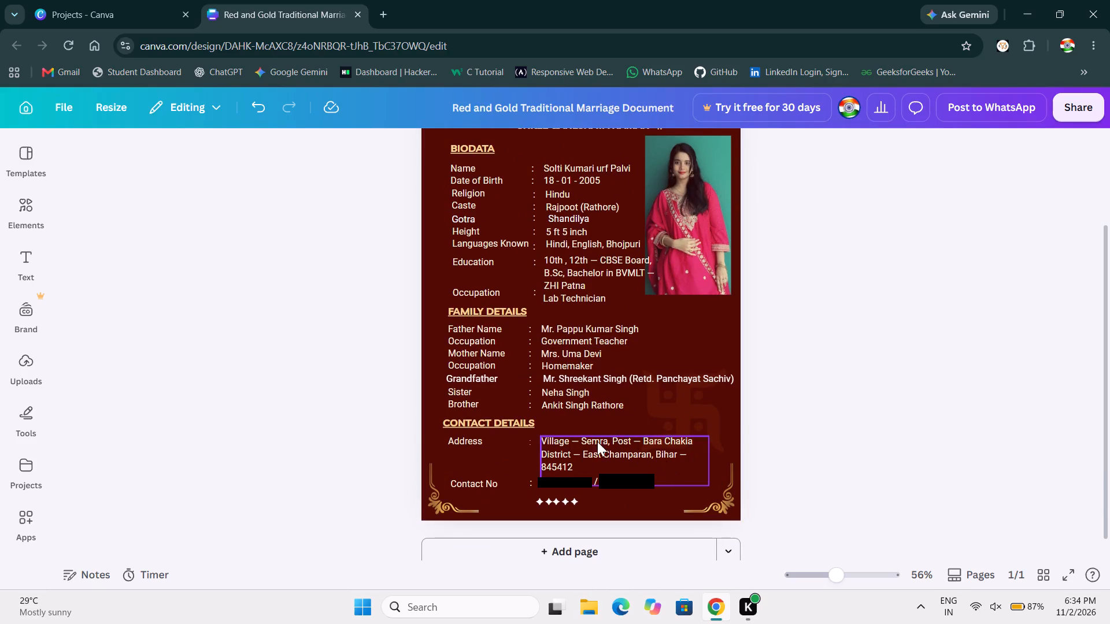
pyautogui.click(668, 482)
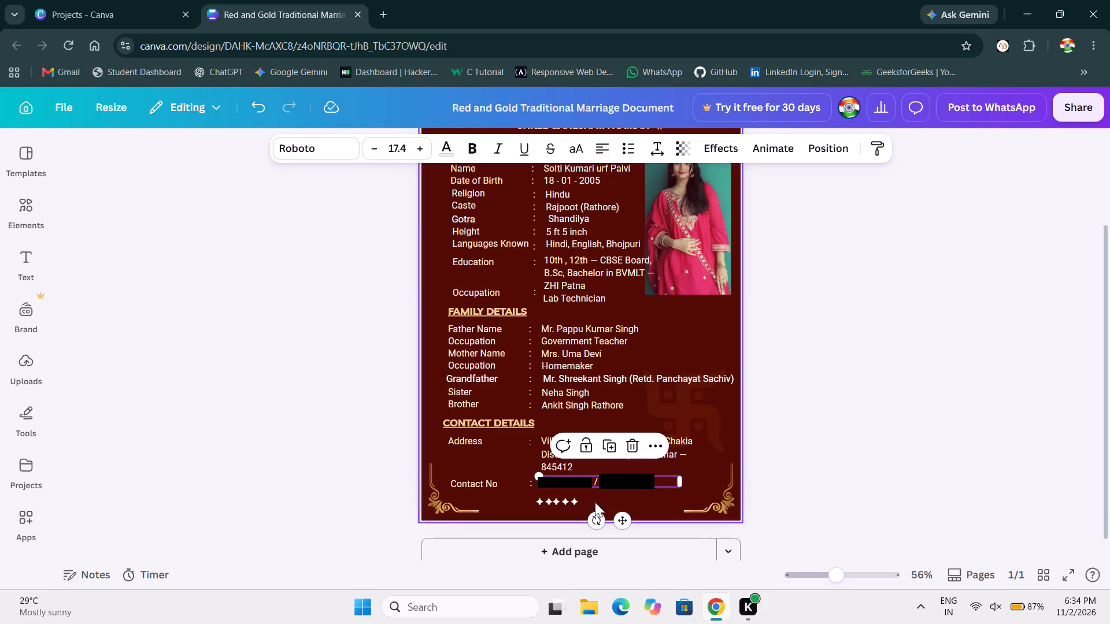
pyautogui.click(568, 502)
pyautogui.moveTo(557, 502); pyautogui.dragTo(564, 511)
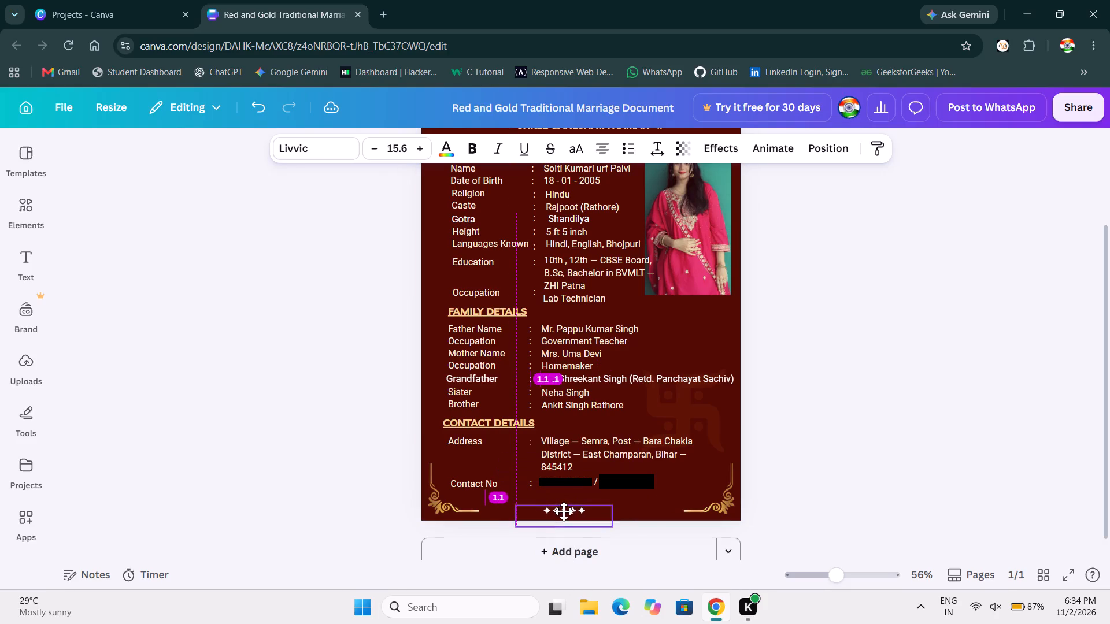
pyautogui.moveTo(564, 511); pyautogui.dragTo(565, 511)
pyautogui.moveTo(565, 511); pyautogui.dragTo(567, 512)
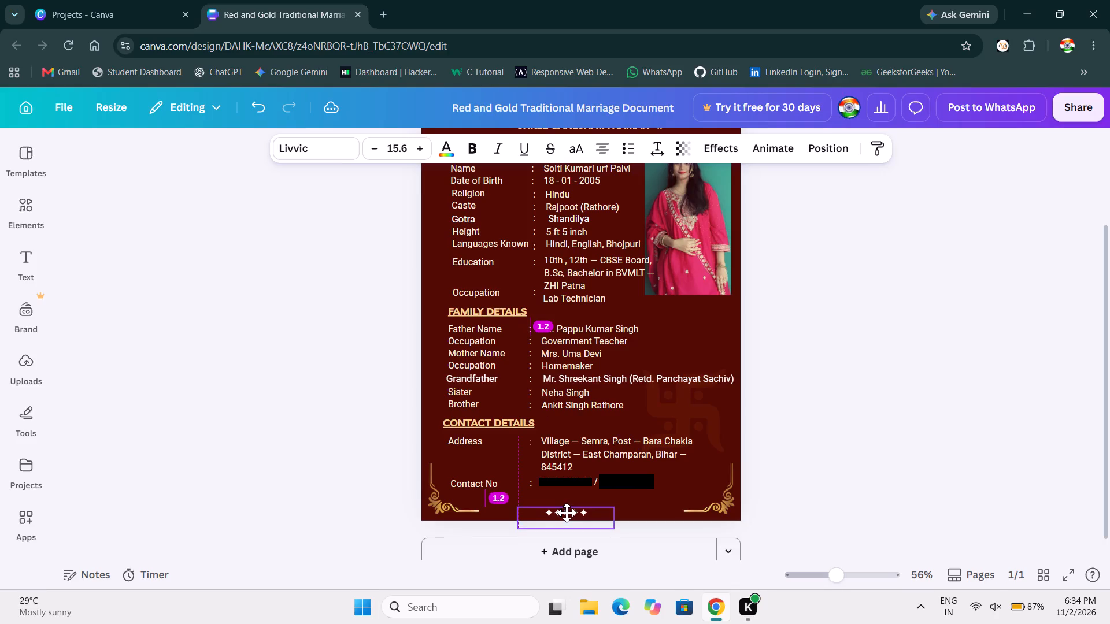
pyautogui.moveTo(567, 512); pyautogui.dragTo(567, 512)
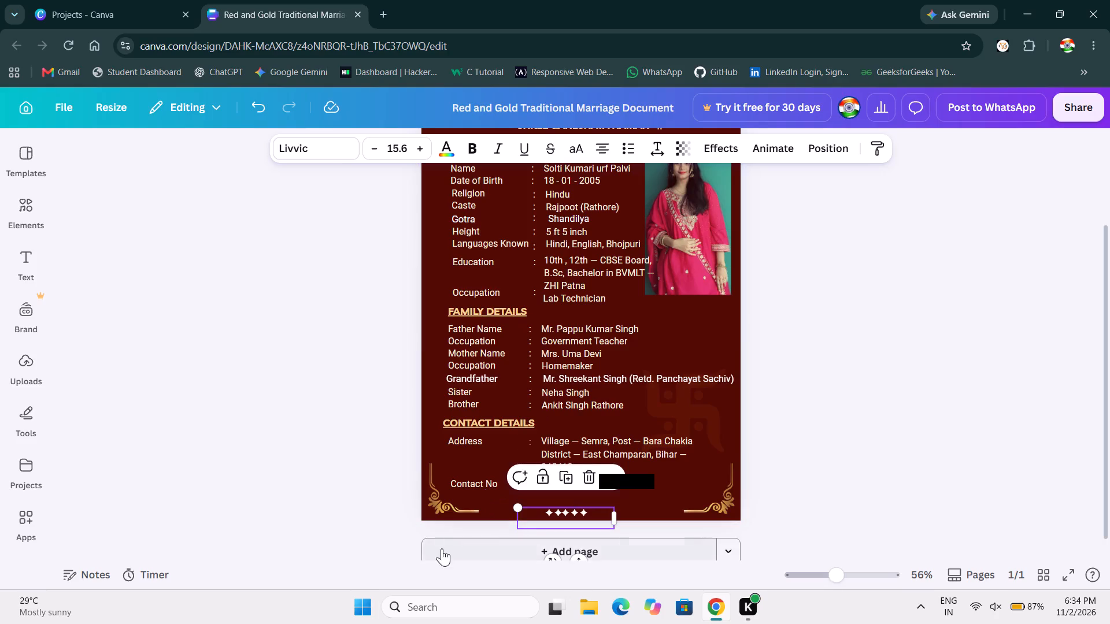
# Shift the Contact No row down by moving its label, colon and number, keeping them lined up just above the stars.
pyautogui.click(493, 480)
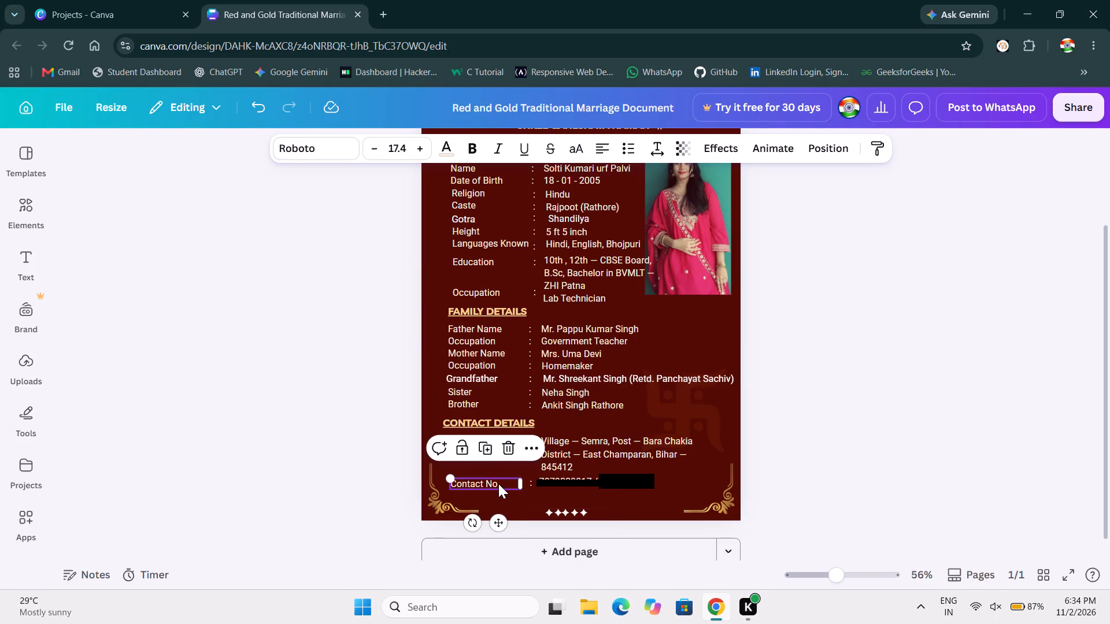
pyautogui.moveTo(498, 484); pyautogui.dragTo(498, 490)
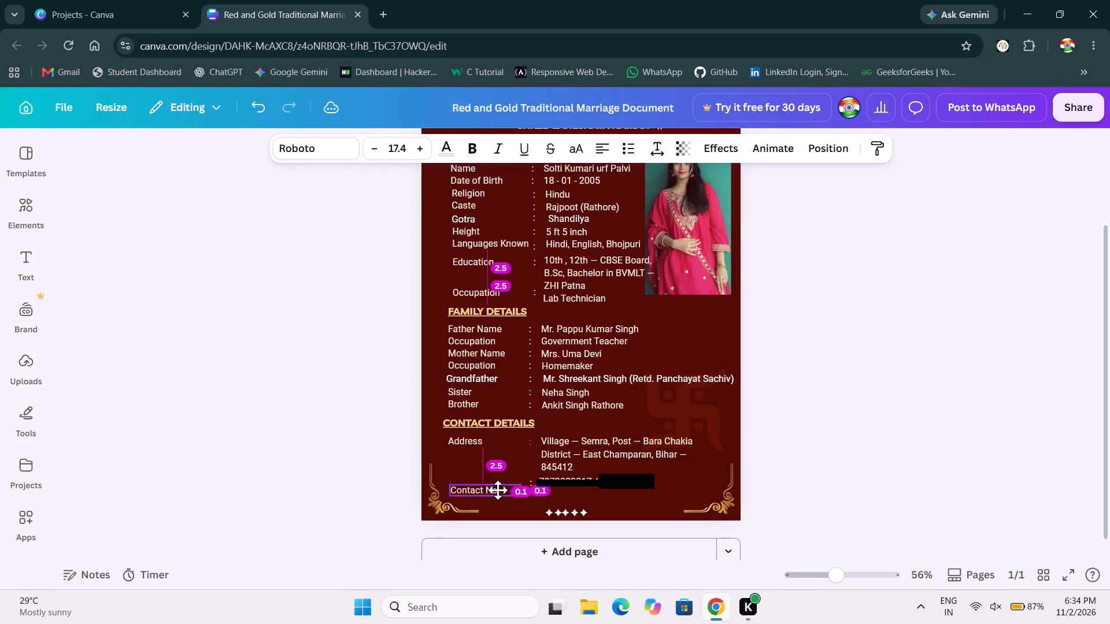
pyautogui.moveTo(498, 490); pyautogui.dragTo(497, 491)
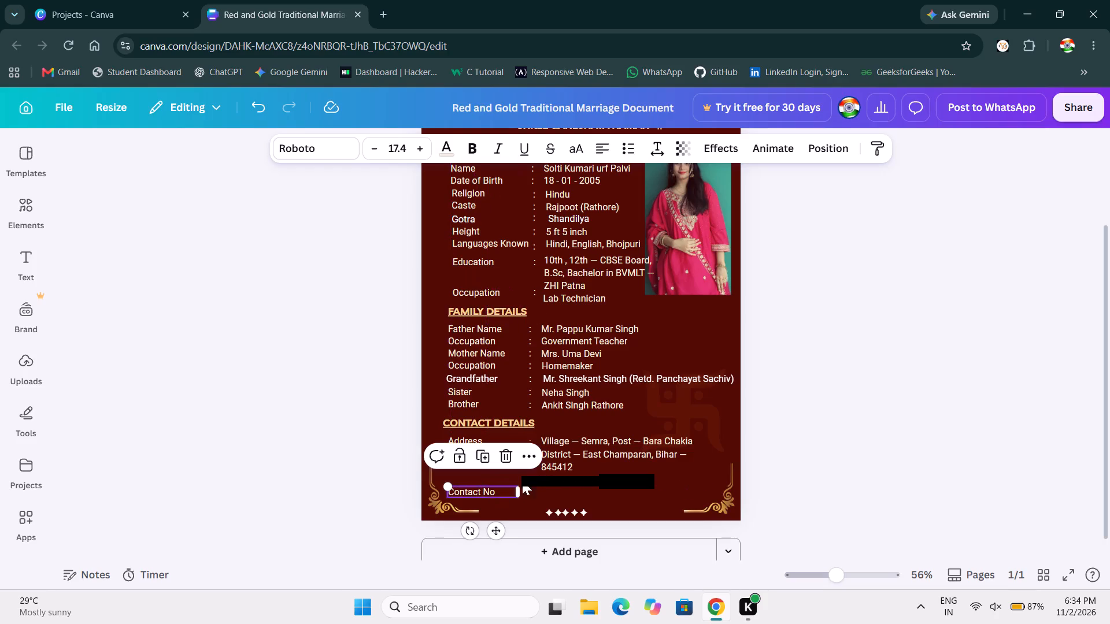
pyautogui.moveTo(533, 486); pyautogui.dragTo(534, 494)
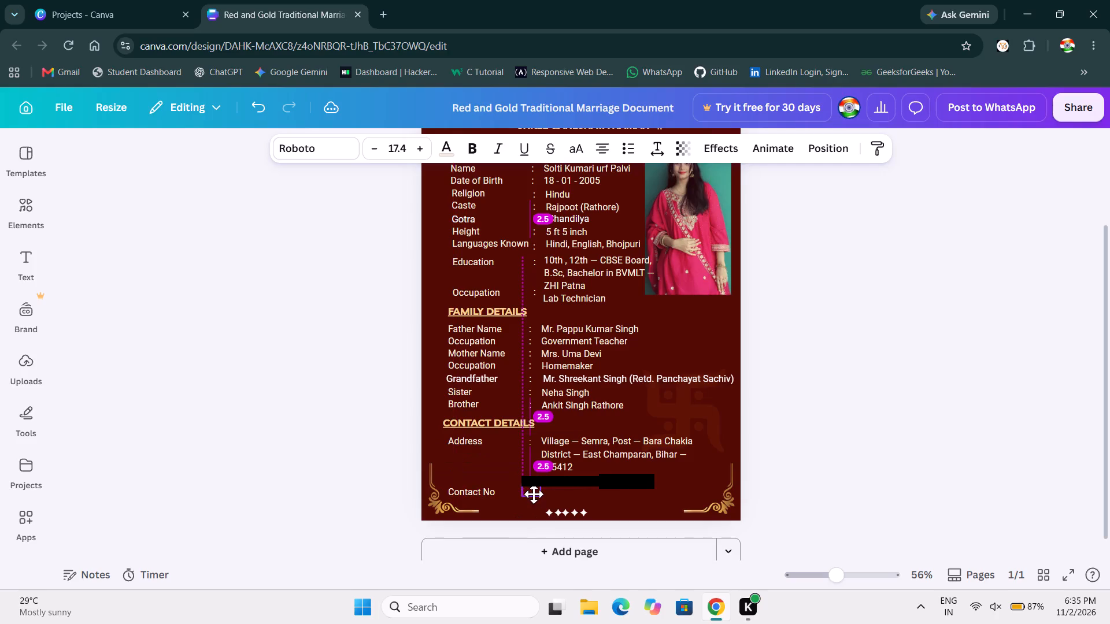
pyautogui.moveTo(534, 494); pyautogui.dragTo(534, 497)
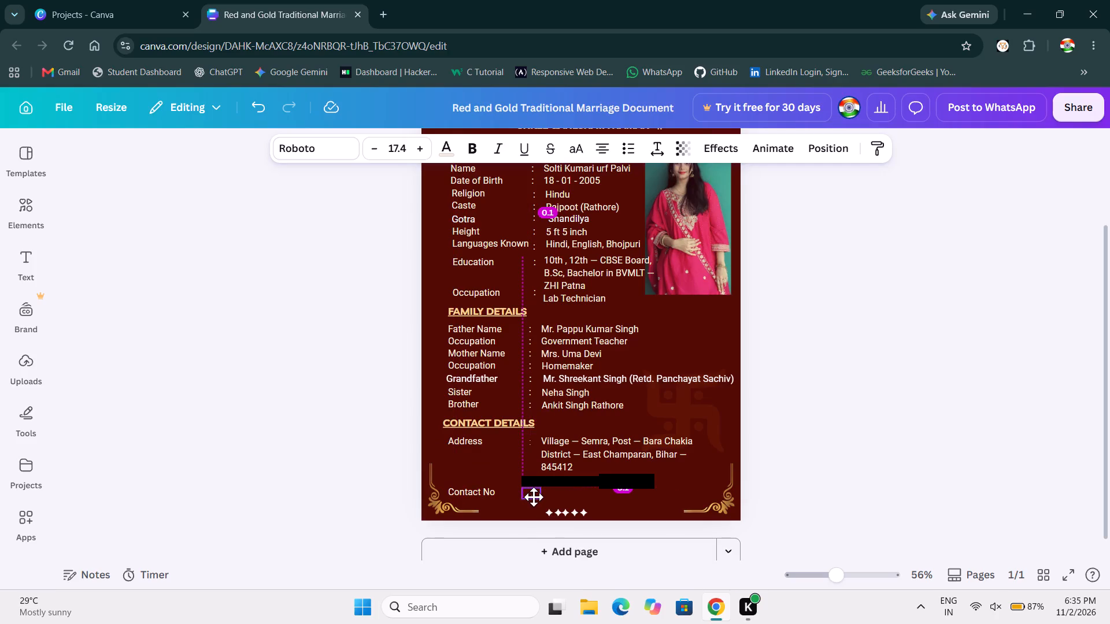
pyautogui.moveTo(534, 497); pyautogui.dragTo(535, 497)
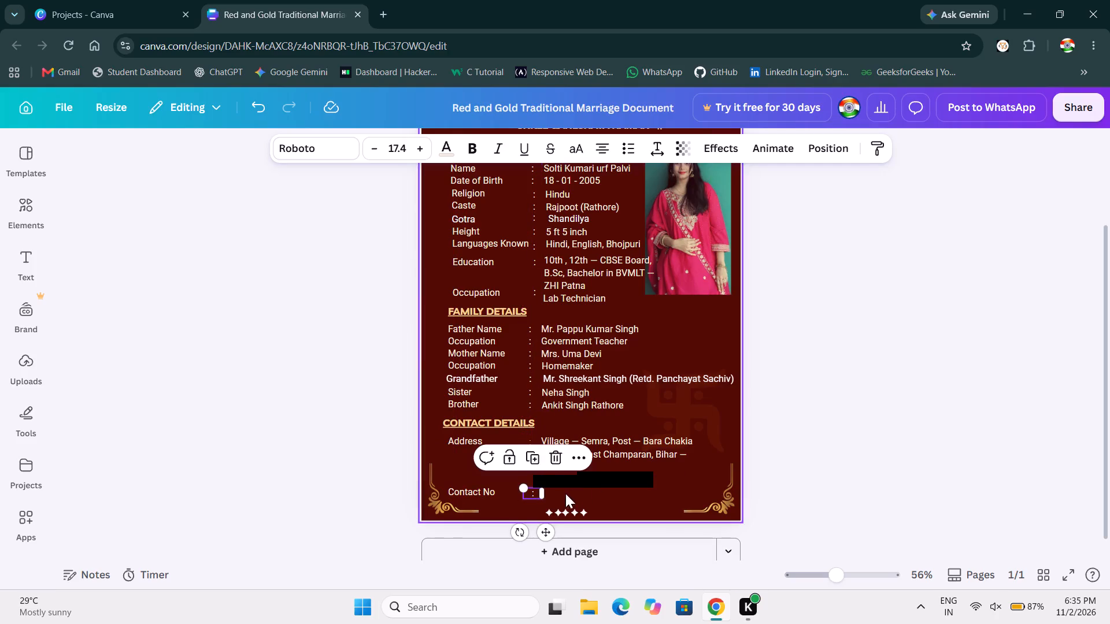
pyautogui.click(588, 489)
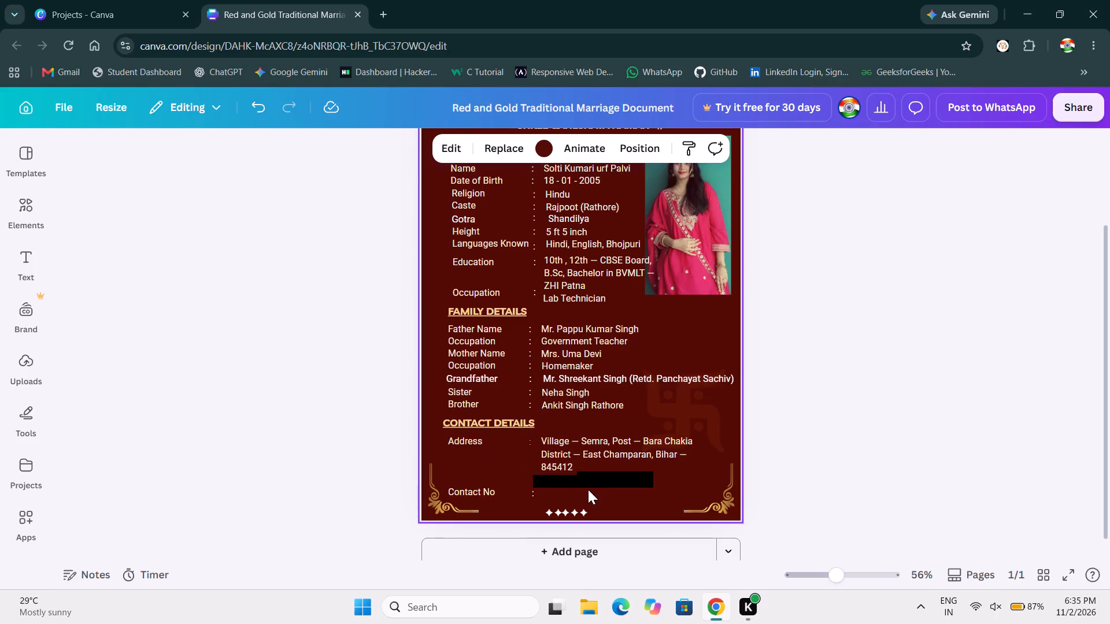
pyautogui.moveTo(583, 478); pyautogui.dragTo(583, 491)
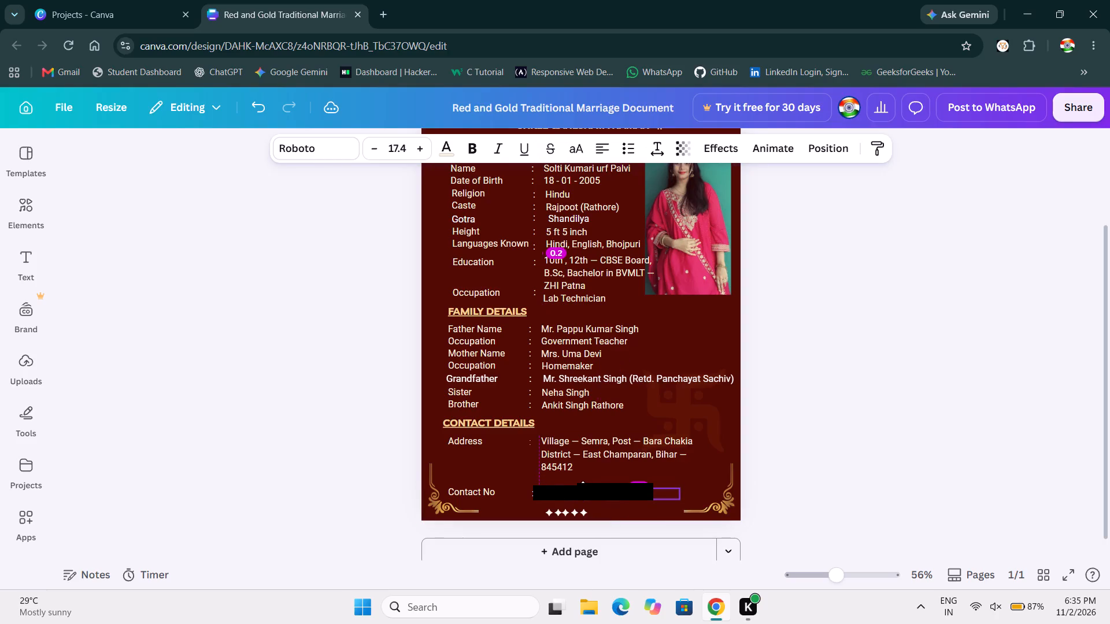
pyautogui.moveTo(583, 491); pyautogui.dragTo(583, 489)
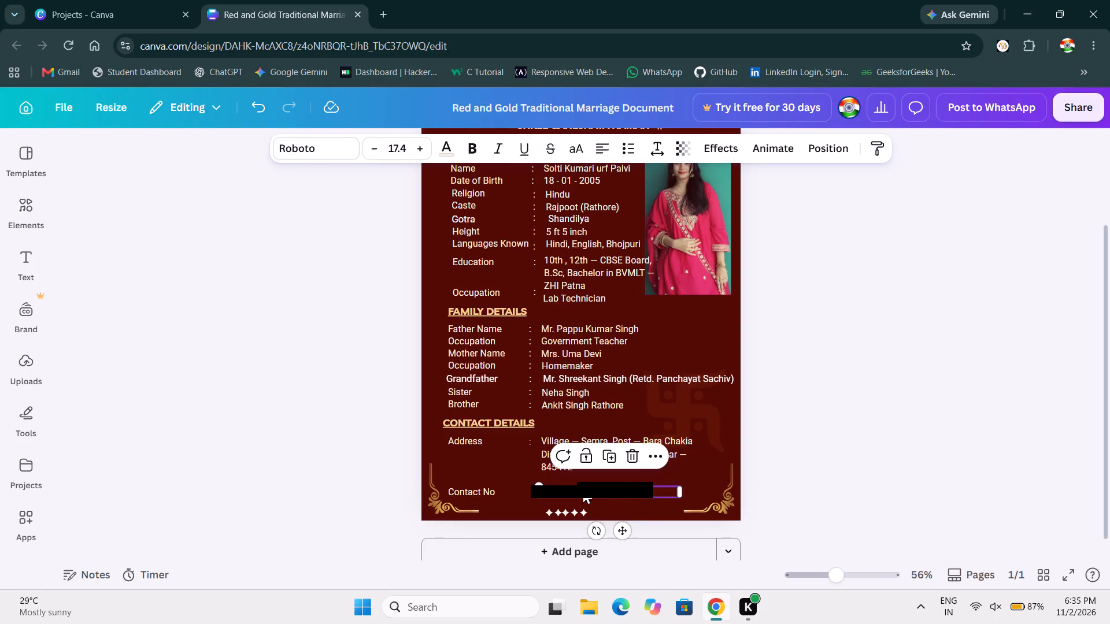
pyautogui.click(807, 462)
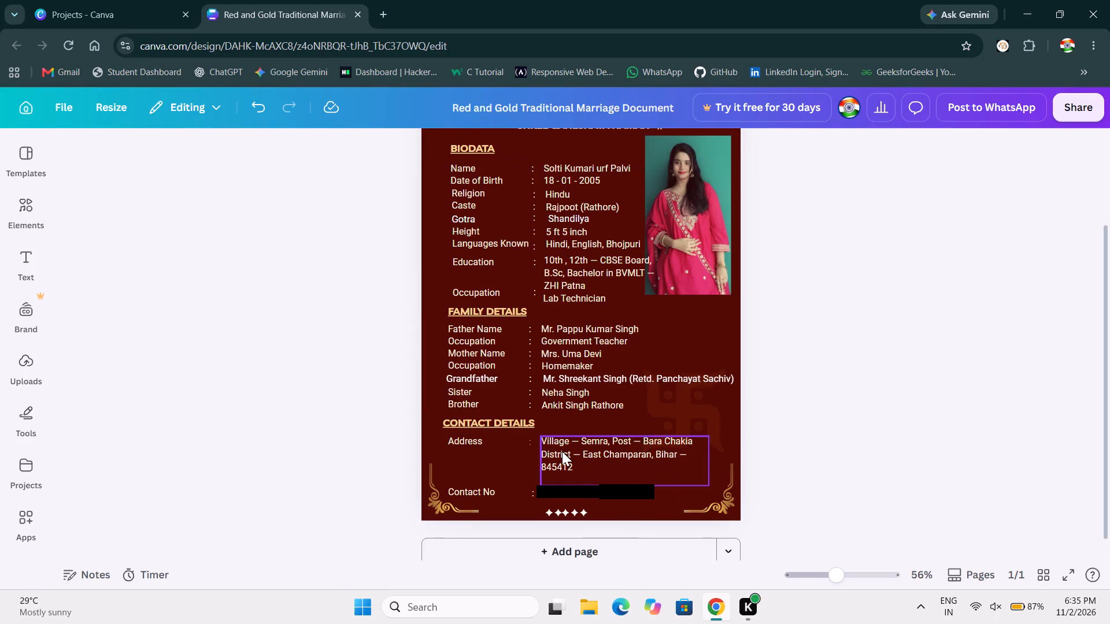
# Shift the Address row down by moving its address text, colon and label, keeping them together just above the Contact No row.
pyautogui.moveTo(562, 451); pyautogui.dragTo(560, 460)
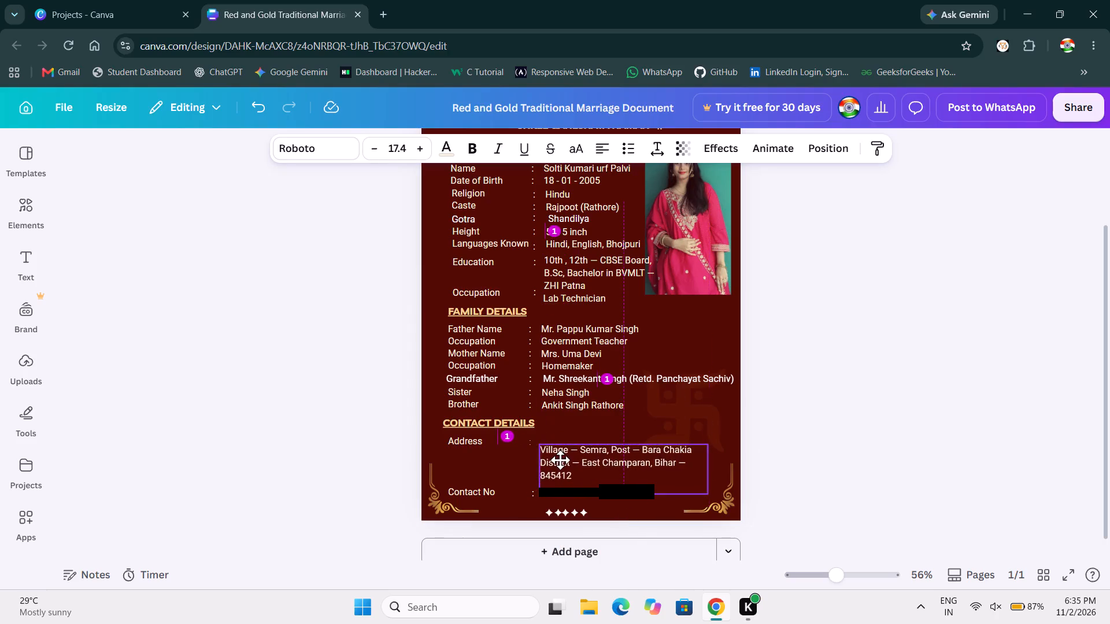
pyautogui.moveTo(560, 460); pyautogui.dragTo(561, 459)
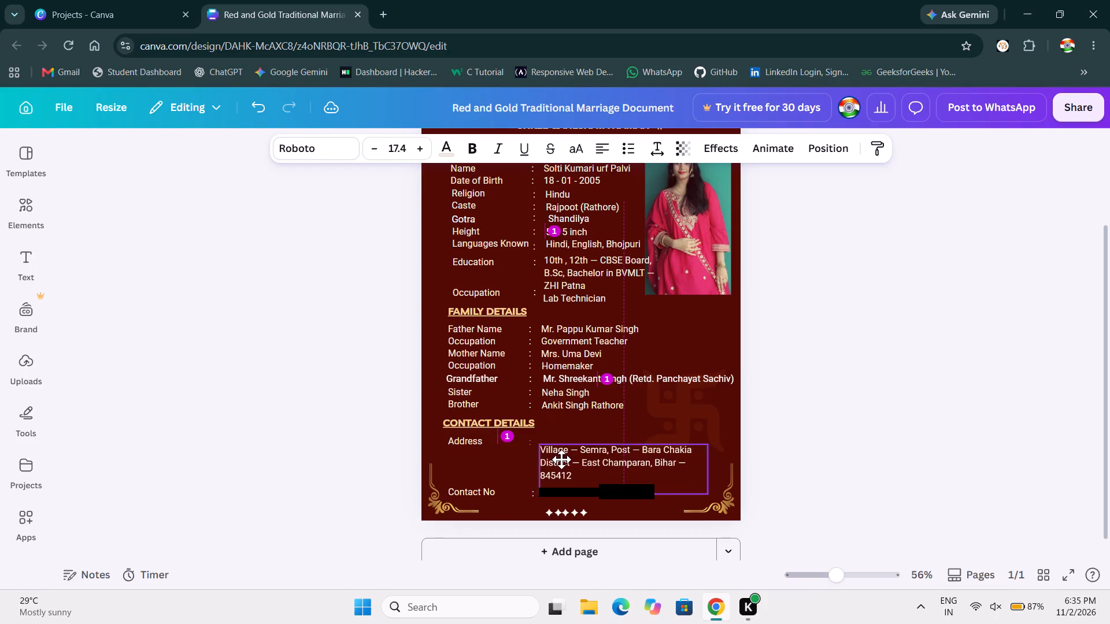
pyautogui.moveTo(561, 459); pyautogui.dragTo(562, 459)
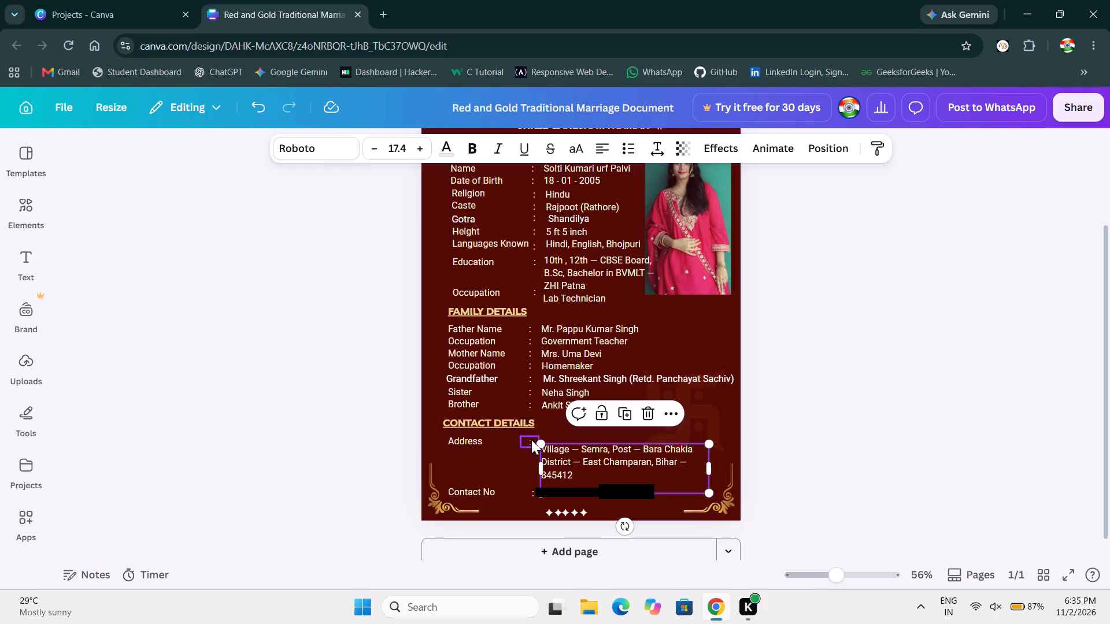
pyautogui.moveTo(531, 440); pyautogui.dragTo(532, 446)
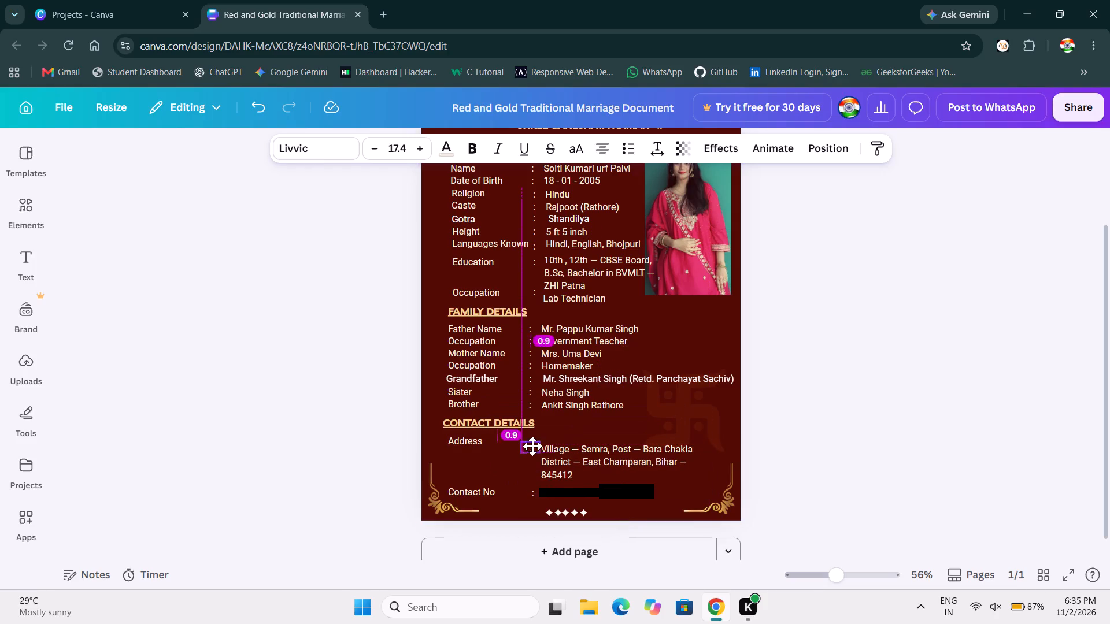
pyautogui.moveTo(532, 446); pyautogui.dragTo(534, 452)
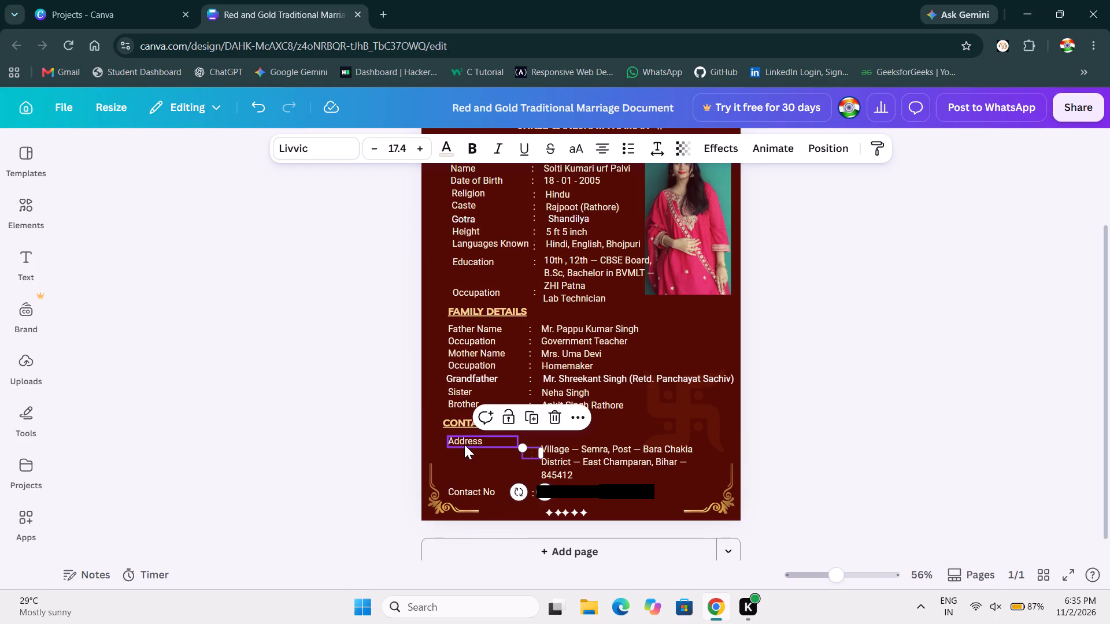
pyautogui.moveTo(464, 444); pyautogui.dragTo(465, 456)
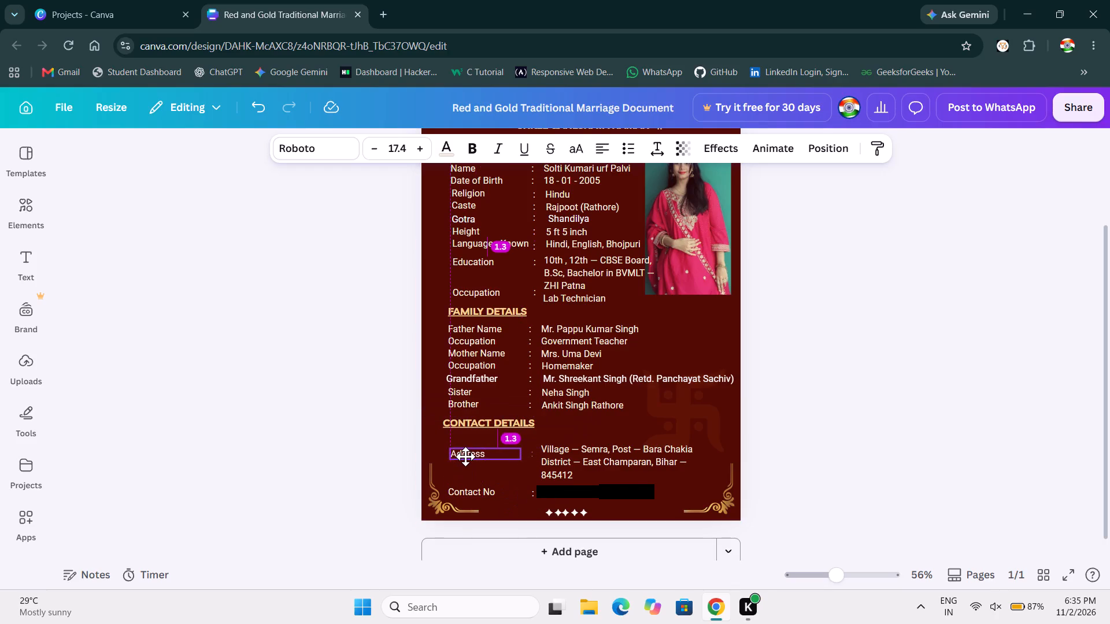
pyautogui.moveTo(465, 456); pyautogui.dragTo(464, 456)
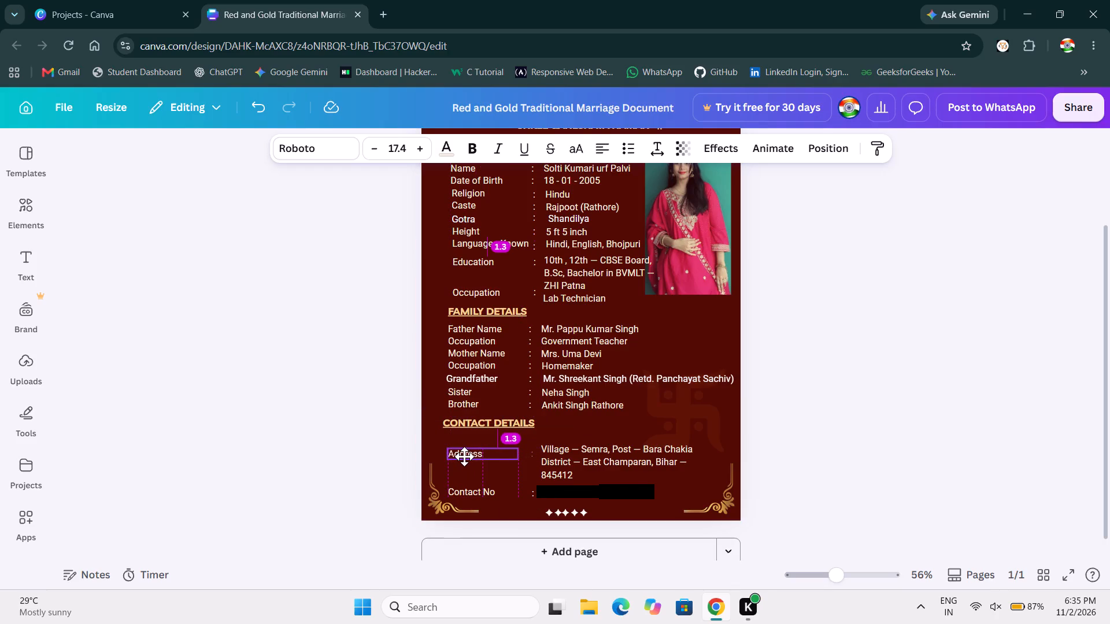
pyautogui.moveTo(464, 456); pyautogui.dragTo(464, 457)
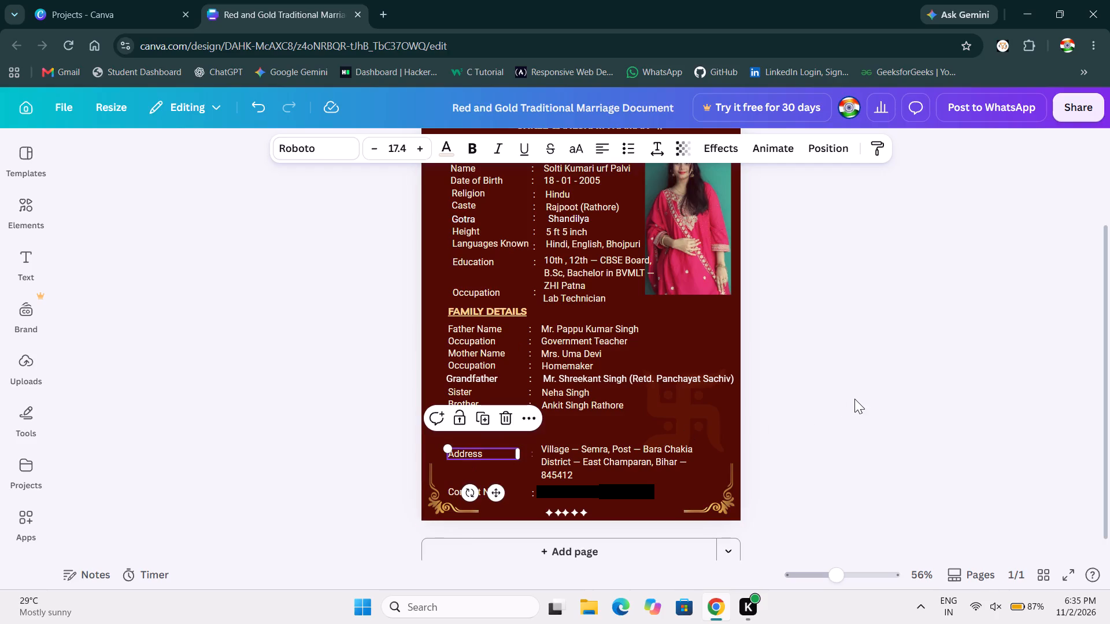
pyautogui.click(854, 399)
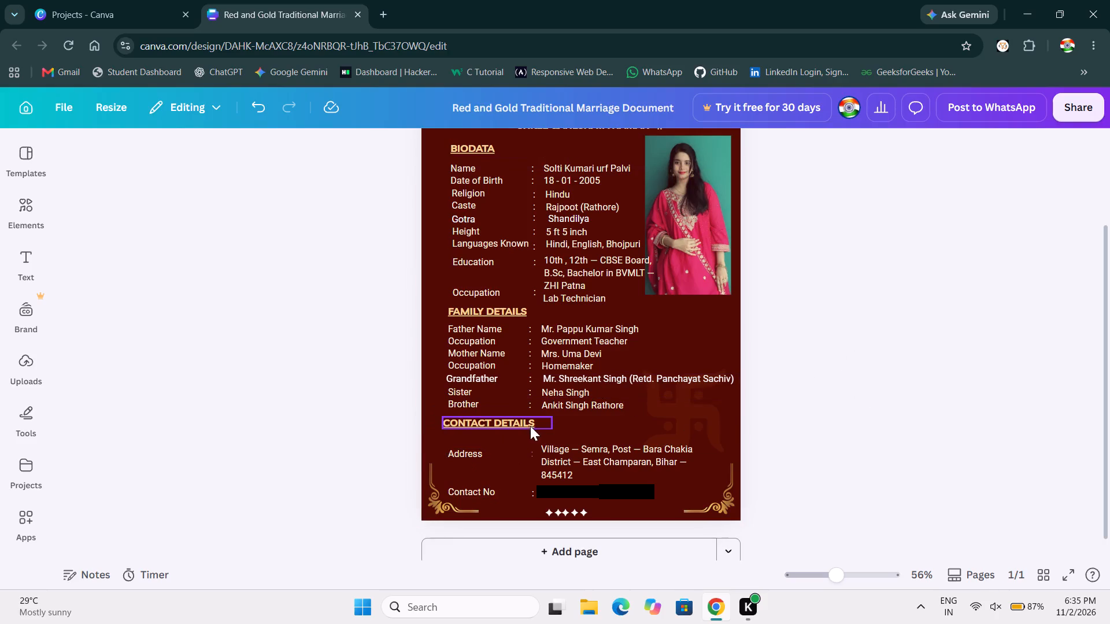
# Move the CONTACT DETAILS heading slightly down, closer to the Address row and farther from the Brother row.
pyautogui.moveTo(512, 425); pyautogui.dragTo(512, 432)
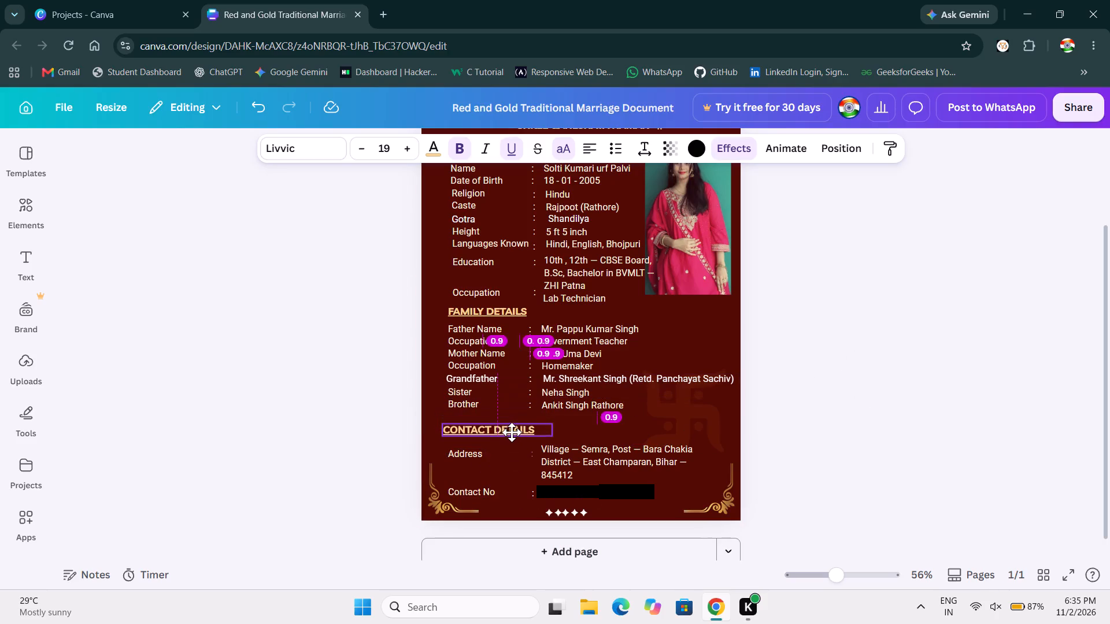
pyautogui.moveTo(512, 432); pyautogui.dragTo(513, 435)
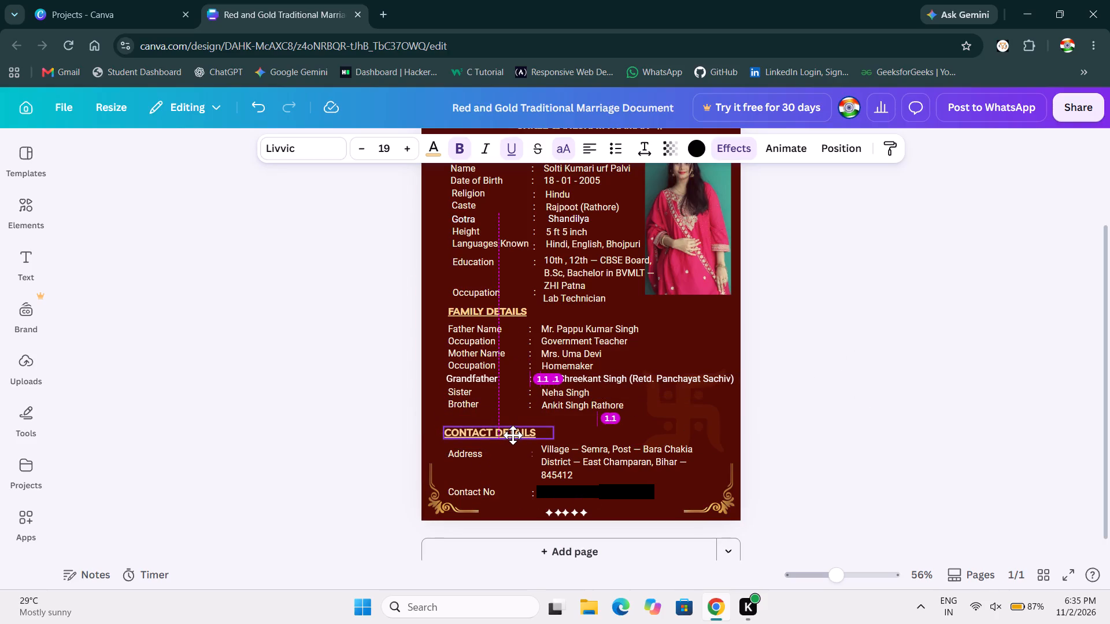
pyautogui.moveTo(513, 435); pyautogui.dragTo(513, 436)
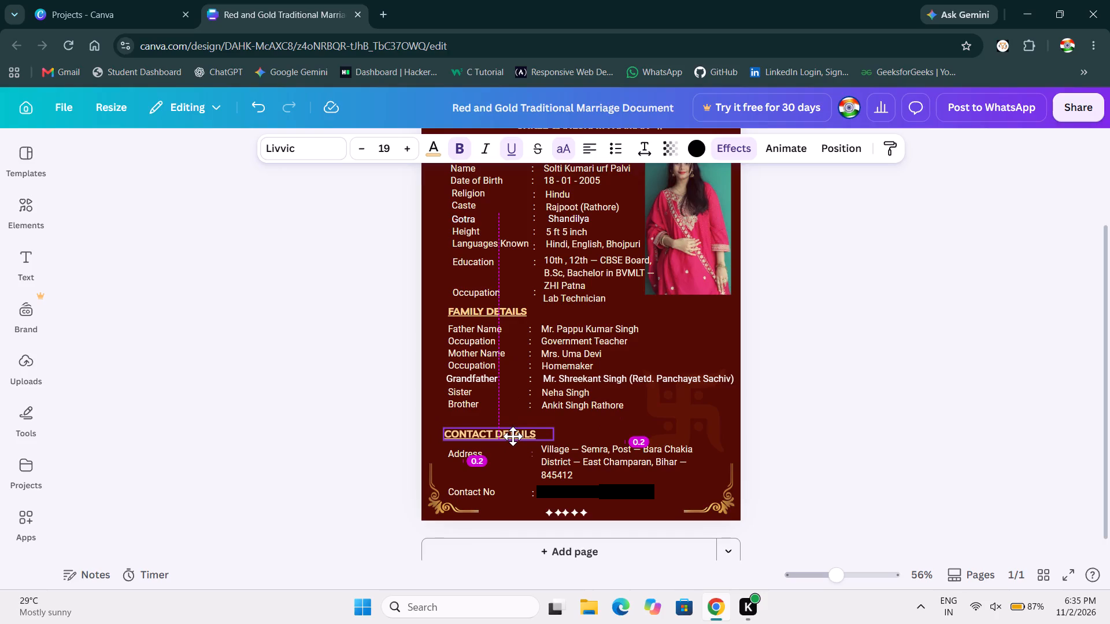
pyautogui.moveTo(513, 436); pyautogui.dragTo(513, 436)
pyautogui.click(823, 374)
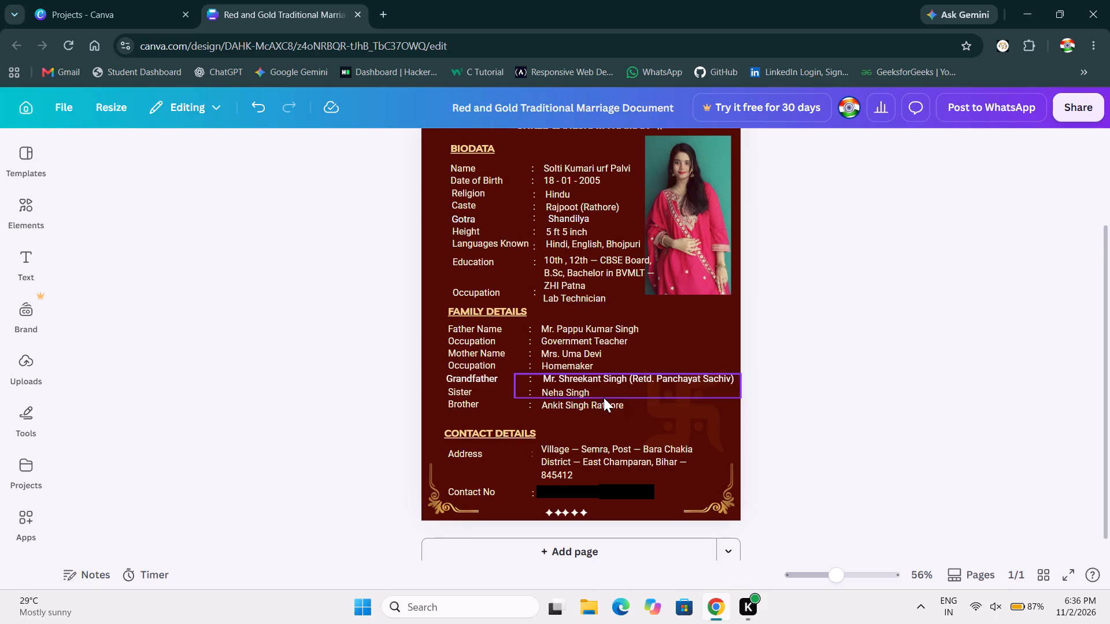
# Shift the Brother row slightly down by moving its label, name and colon onto one line above the CONTACT DETAILS heading.
pyautogui.moveTo(456, 407); pyautogui.dragTo(458, 412)
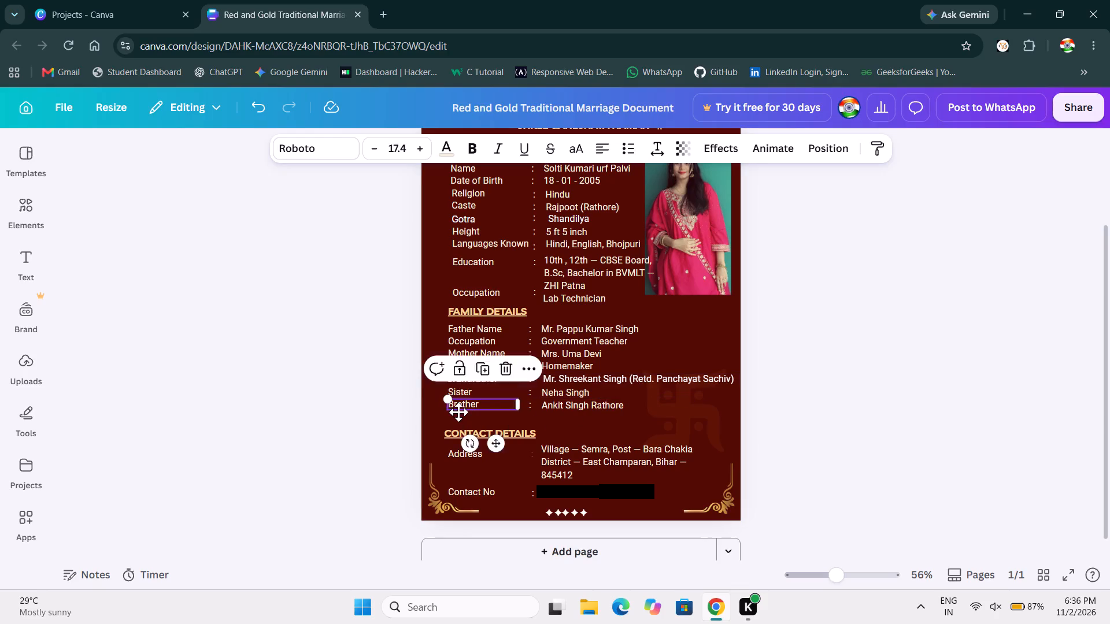
pyautogui.moveTo(458, 412); pyautogui.dragTo(460, 415)
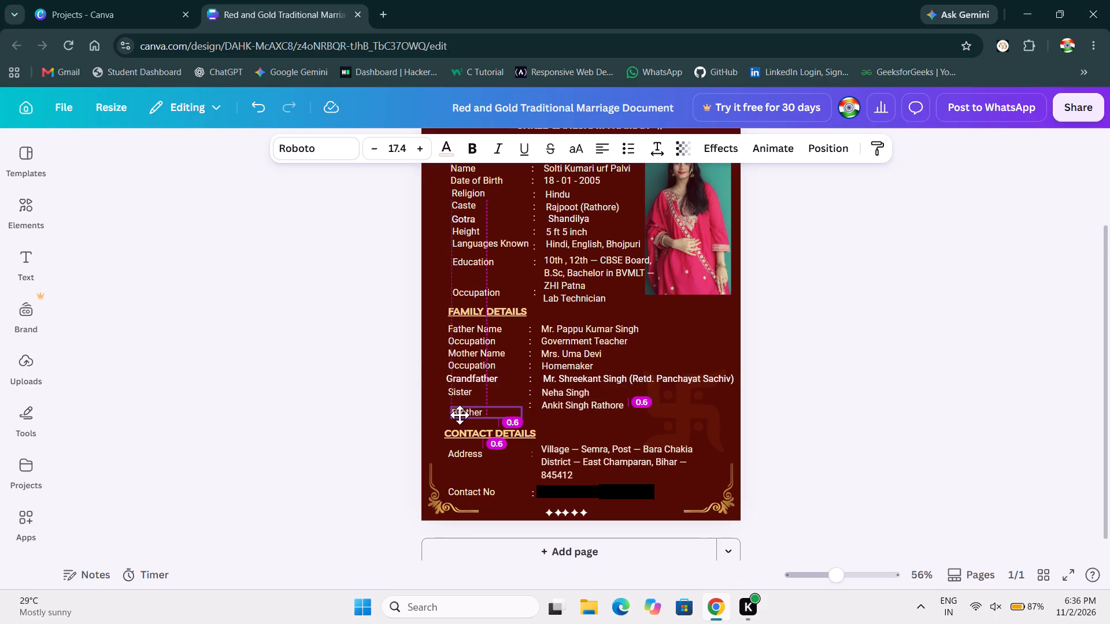
pyautogui.moveTo(460, 415); pyautogui.dragTo(459, 415)
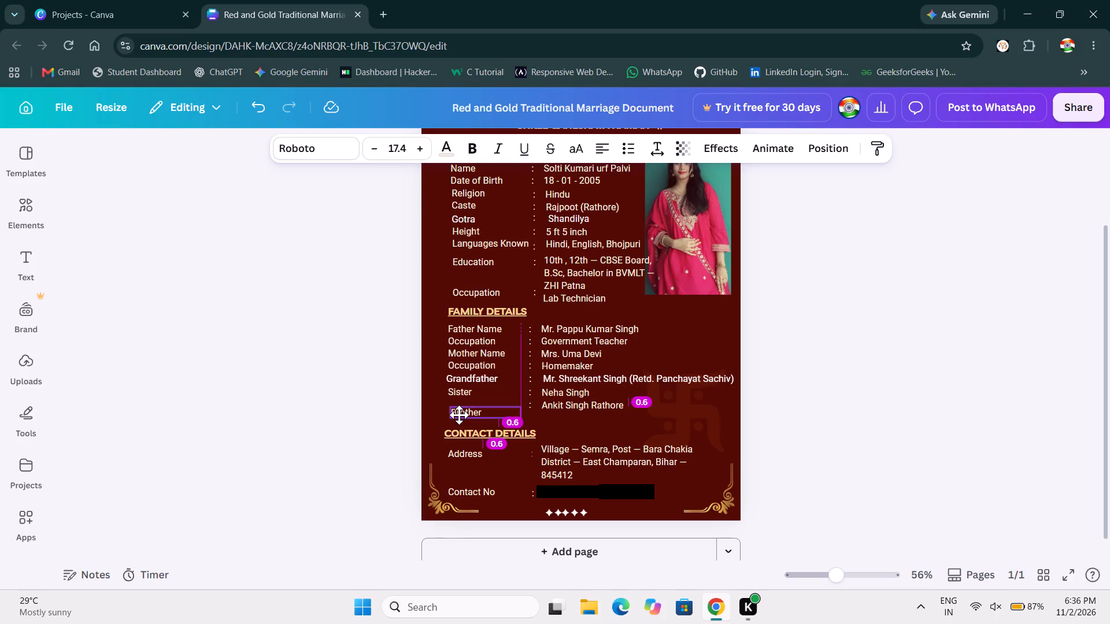
pyautogui.moveTo(459, 415); pyautogui.dragTo(459, 415)
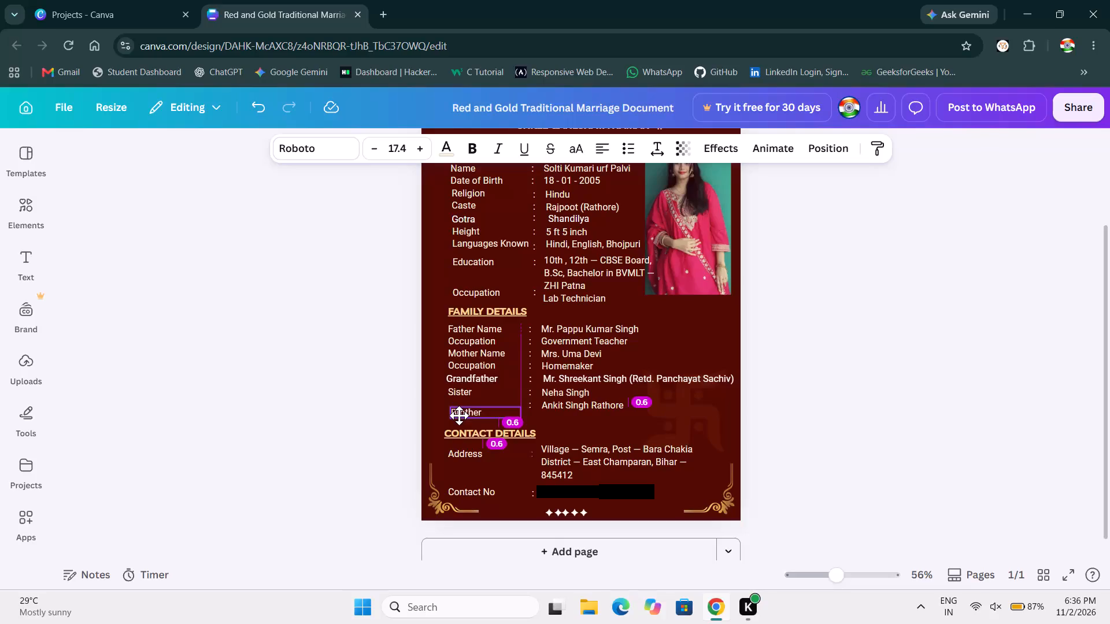
pyautogui.moveTo(459, 415); pyautogui.dragTo(459, 416)
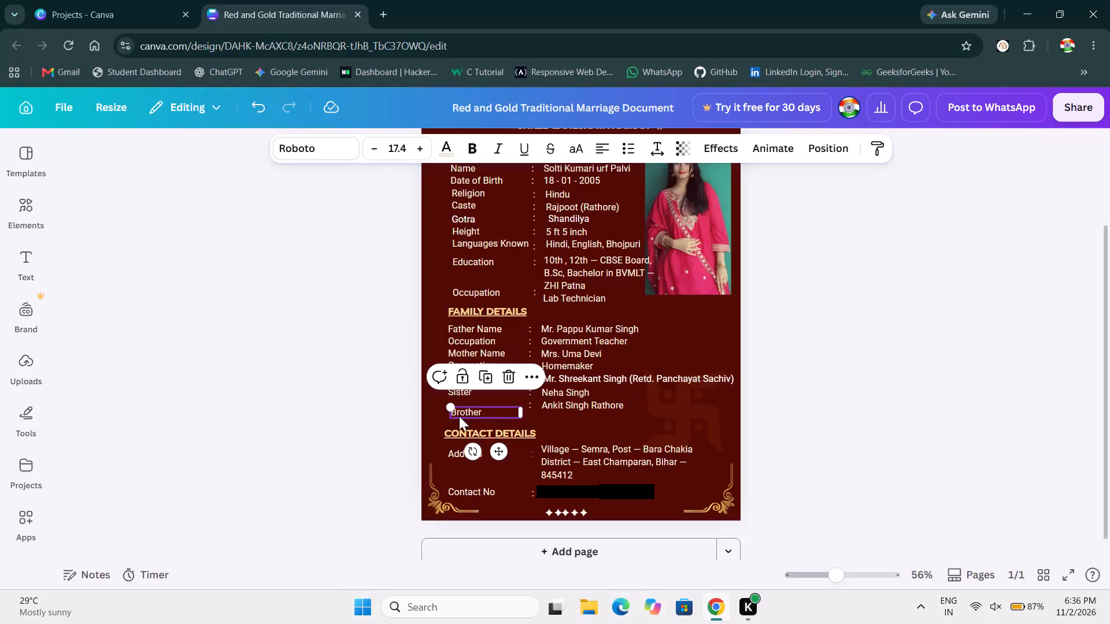
pyautogui.click(832, 407)
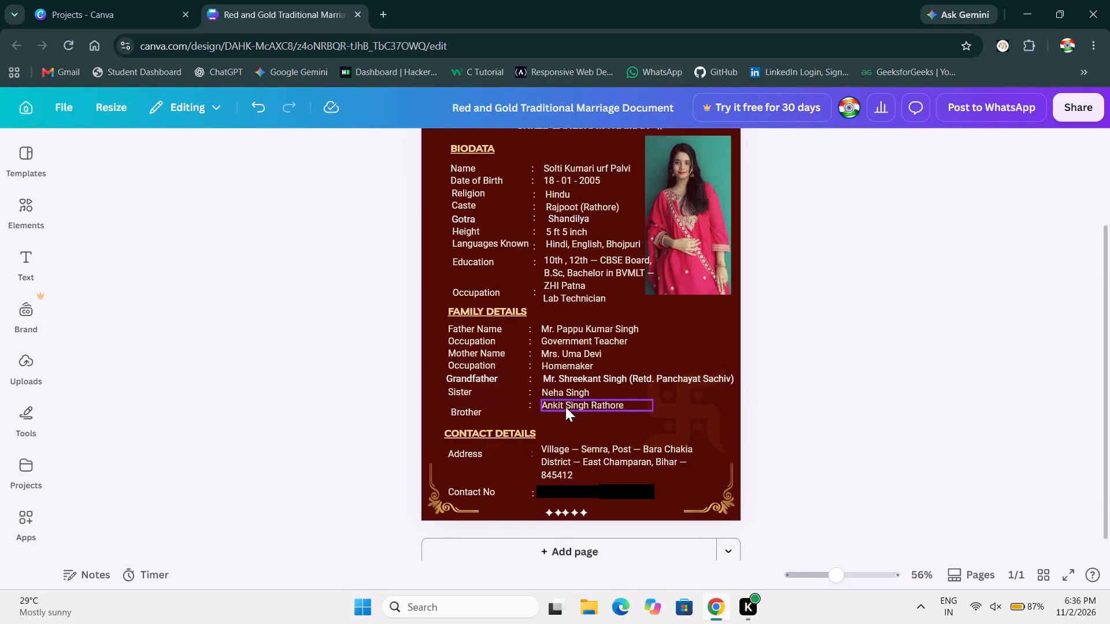
pyautogui.moveTo(565, 407); pyautogui.dragTo(567, 416)
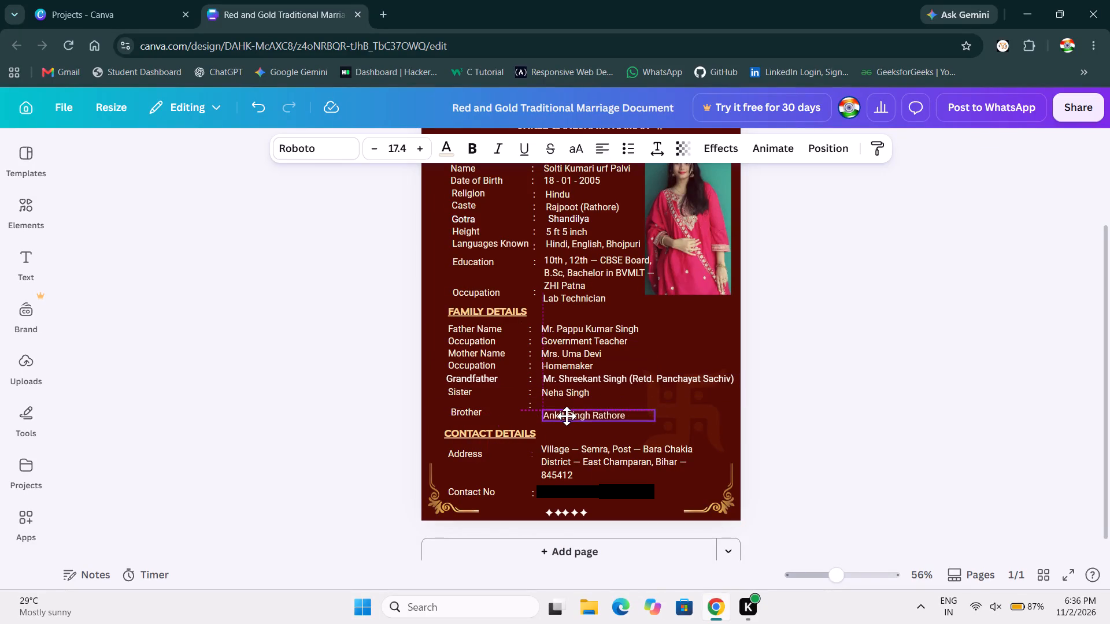
pyautogui.moveTo(567, 416); pyautogui.dragTo(567, 417)
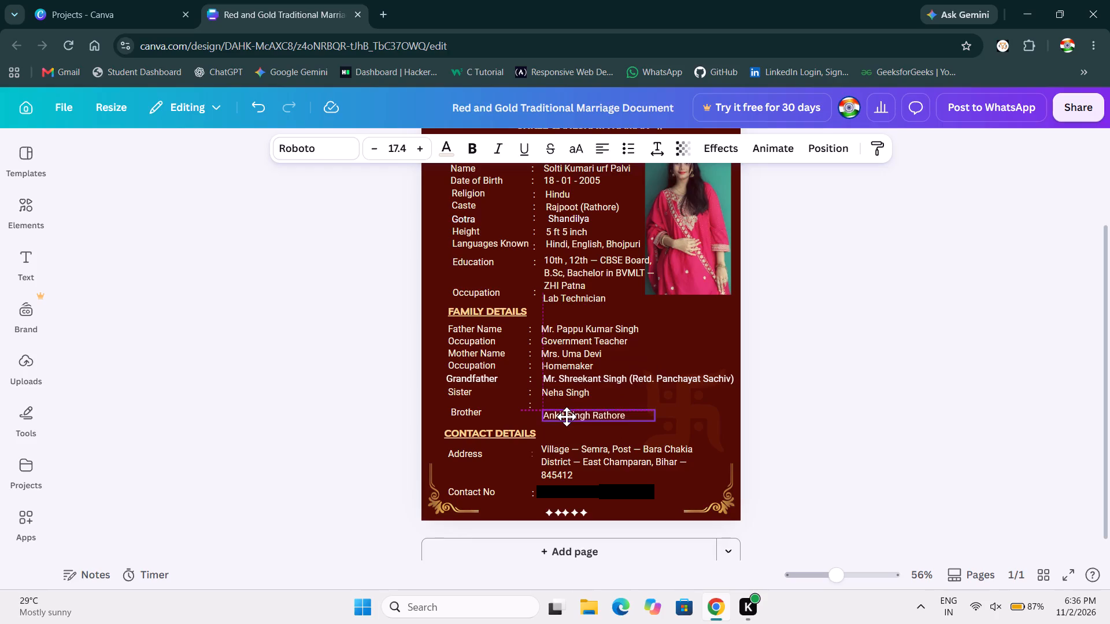
pyautogui.moveTo(567, 417); pyautogui.dragTo(566, 417)
pyautogui.moveTo(566, 417); pyautogui.dragTo(568, 416)
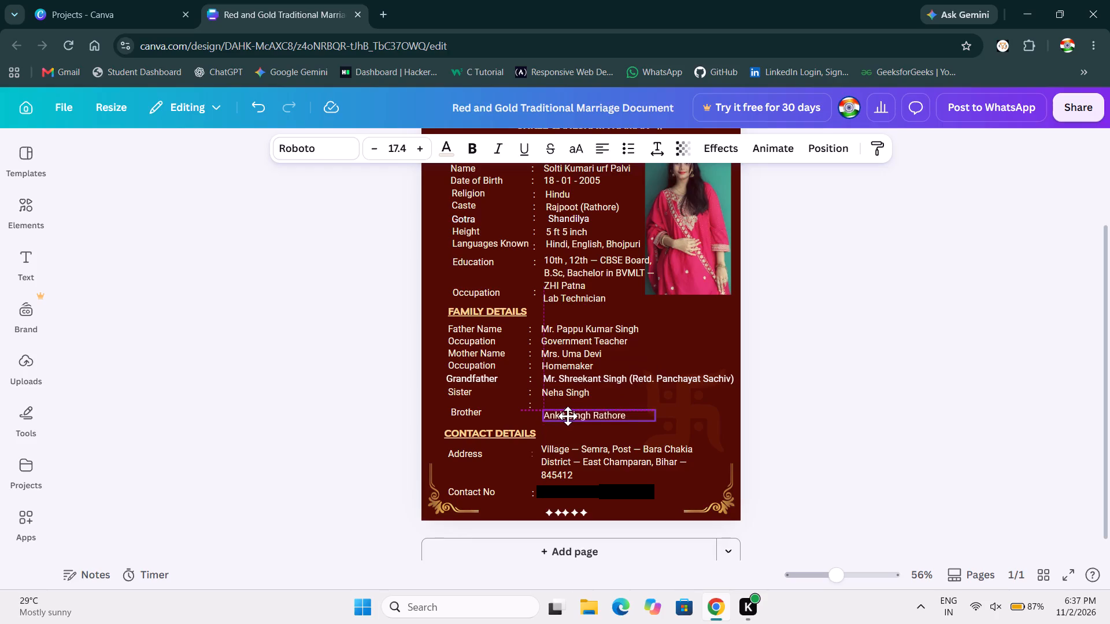
pyautogui.moveTo(568, 416); pyautogui.dragTo(567, 416)
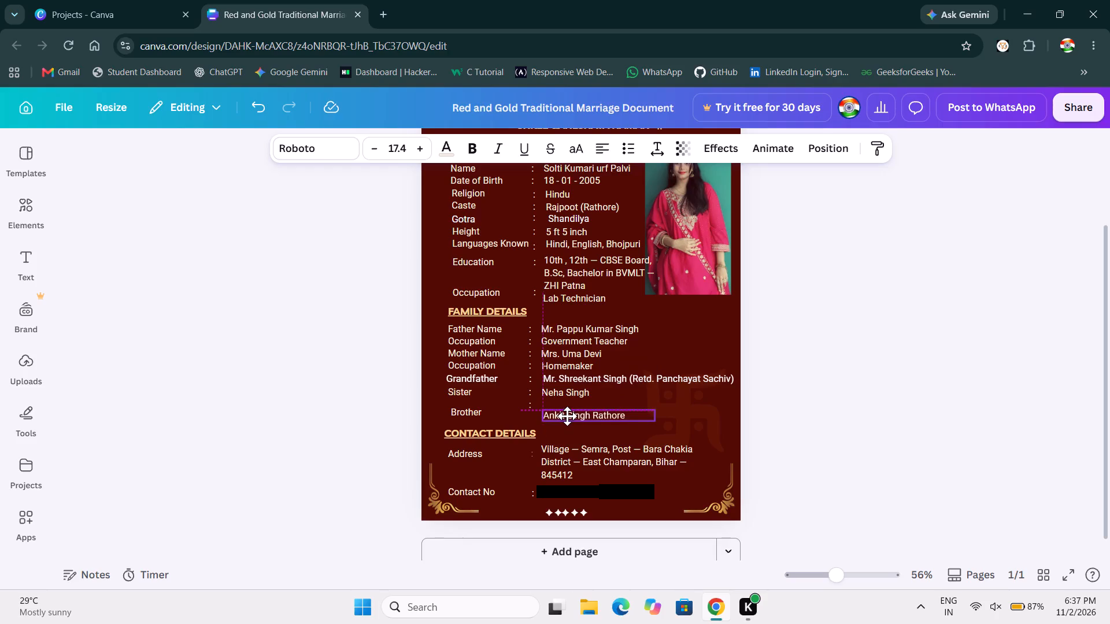
pyautogui.moveTo(567, 416); pyautogui.dragTo(567, 415)
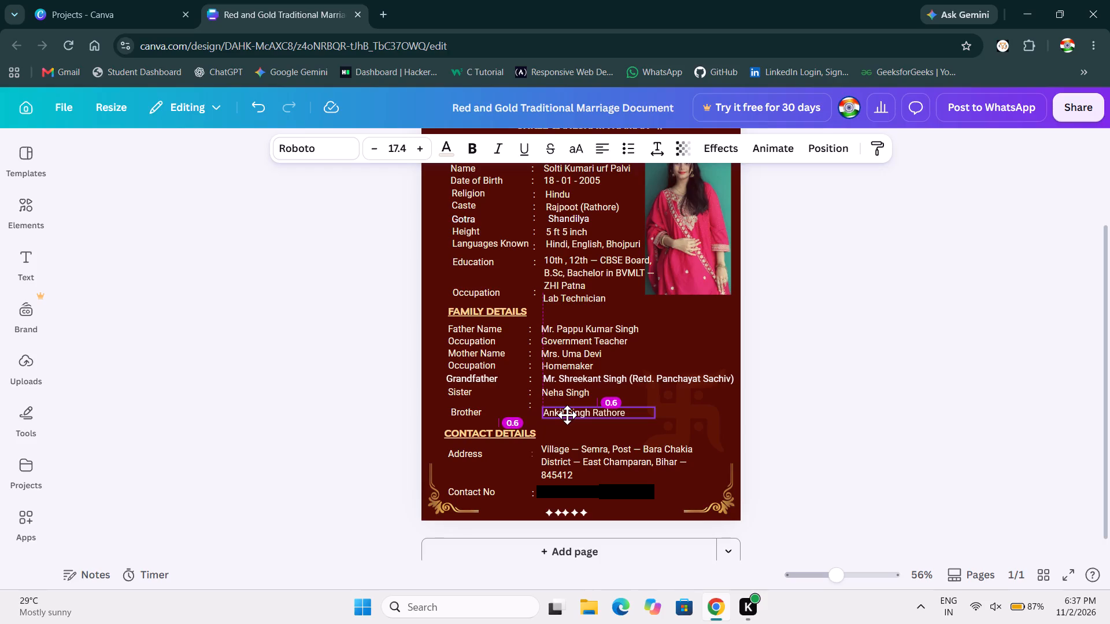
pyautogui.moveTo(567, 415); pyautogui.dragTo(567, 415)
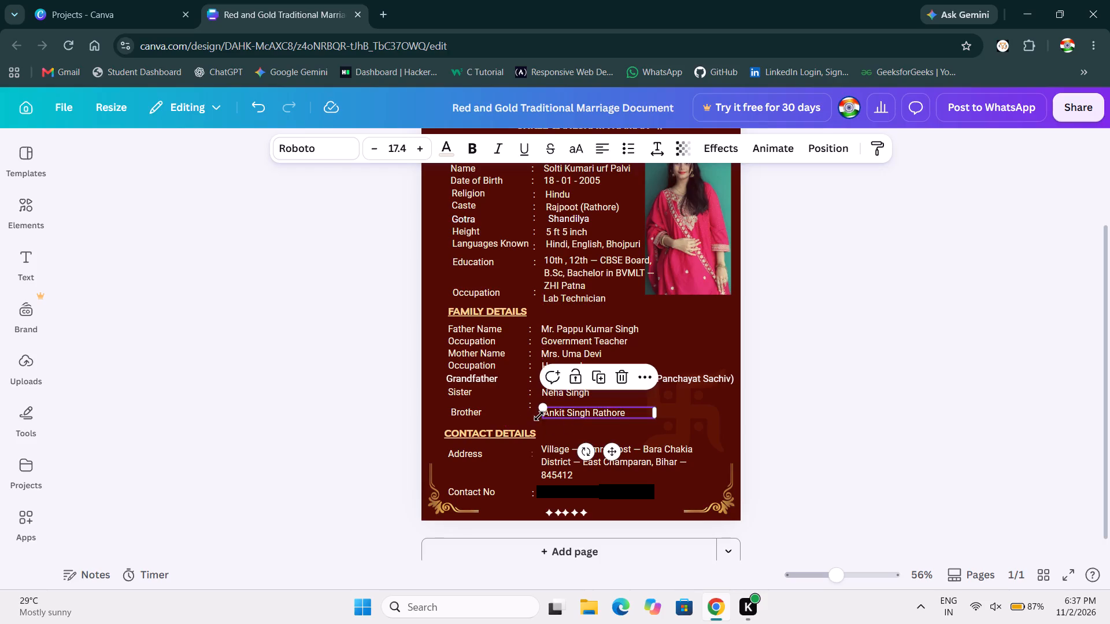
pyautogui.moveTo(530, 408); pyautogui.dragTo(530, 411)
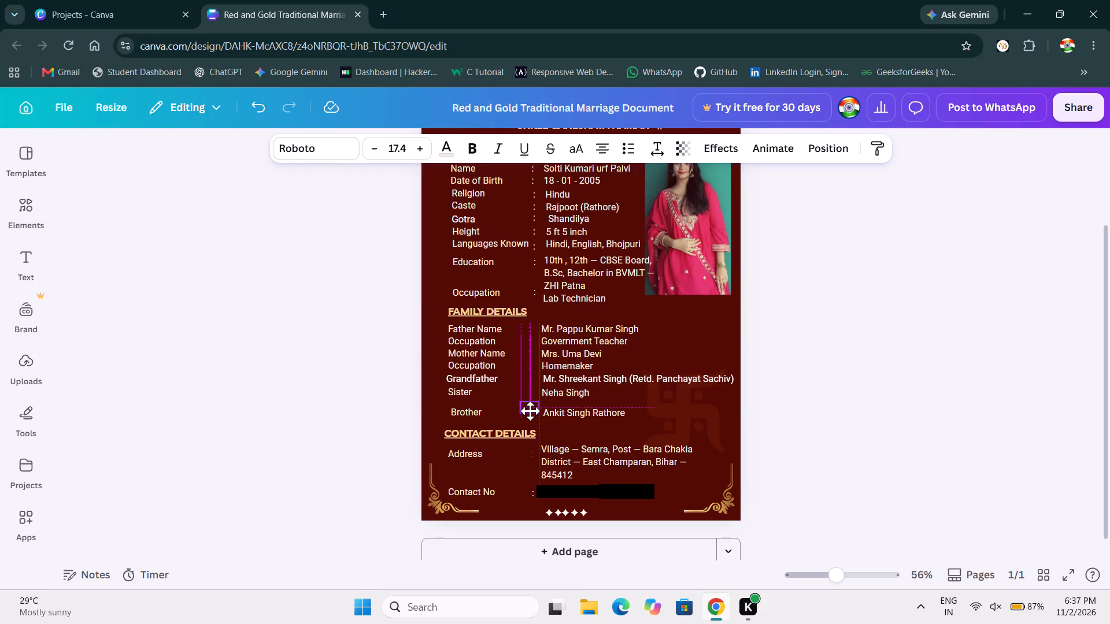
pyautogui.moveTo(530, 411); pyautogui.dragTo(531, 414)
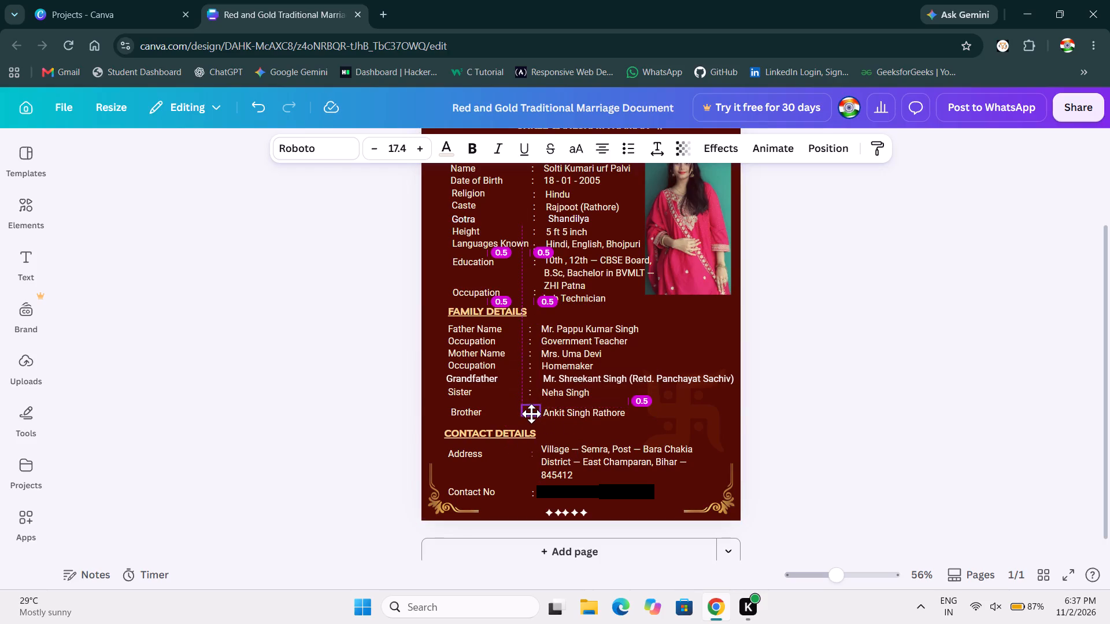
pyautogui.moveTo(531, 414); pyautogui.dragTo(532, 414)
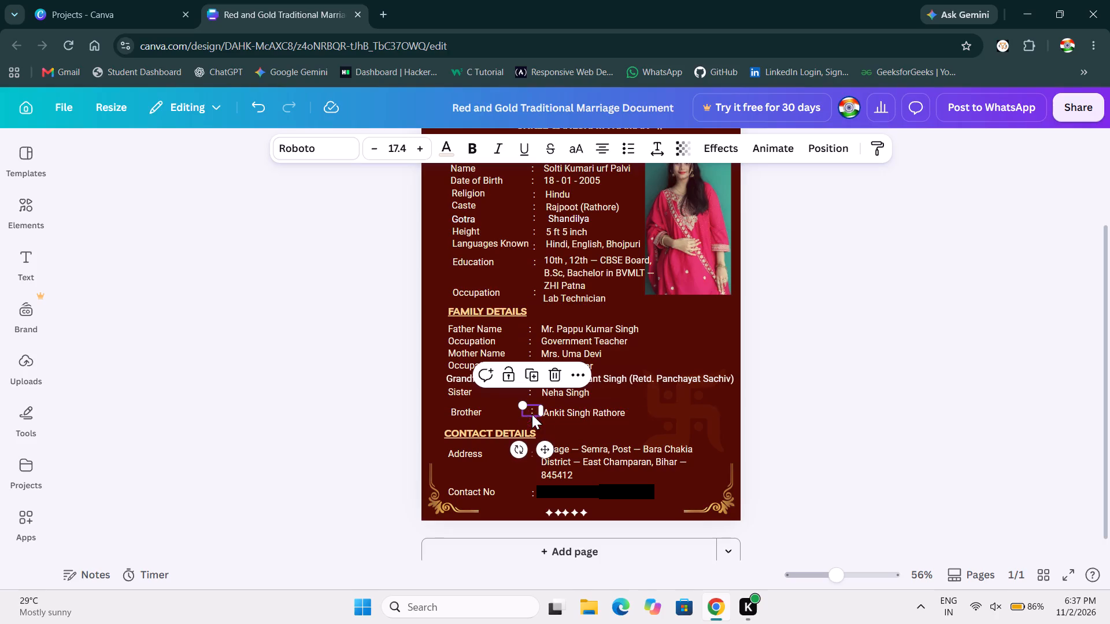
pyautogui.click(903, 361)
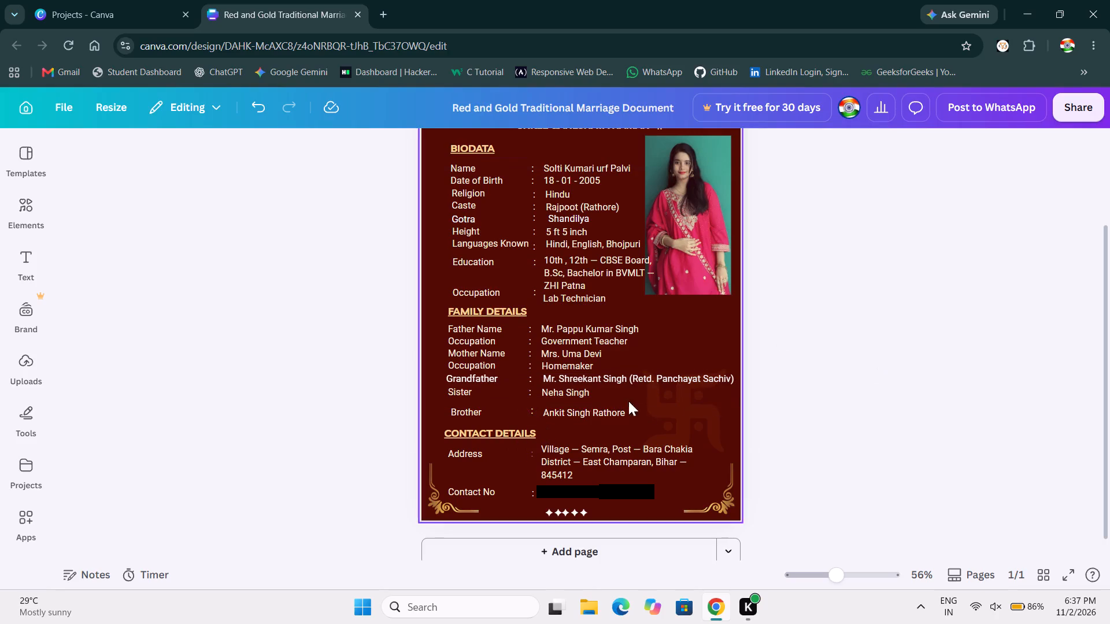
# Nudge the Brother row's colon and label sideways to line up with the other Family Details colons and labels.
pyautogui.click(532, 412)
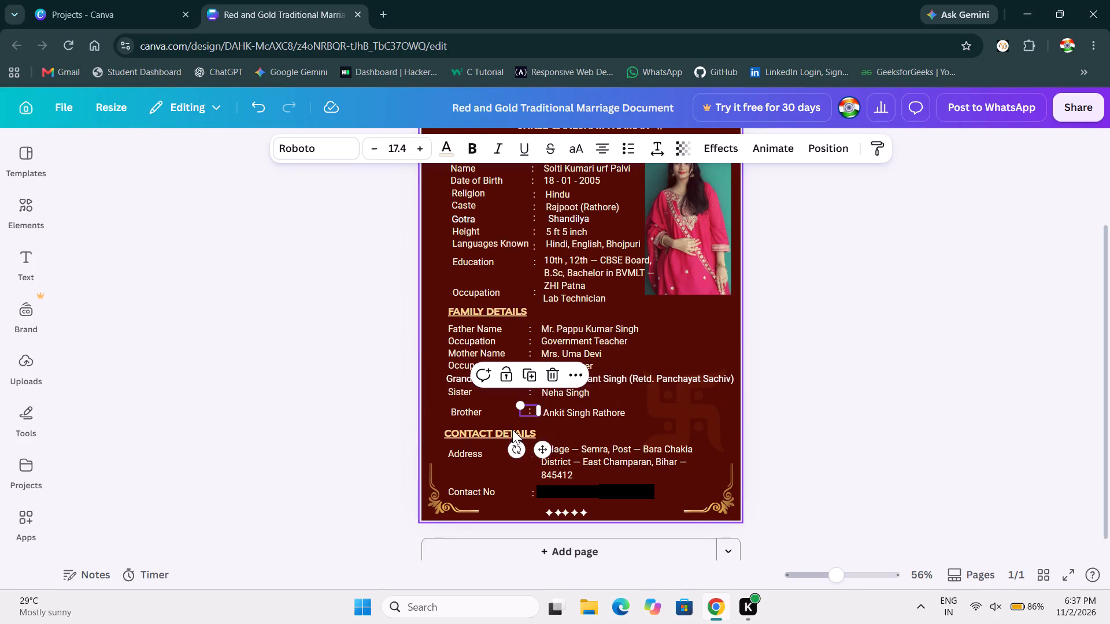
pyautogui.click(802, 379)
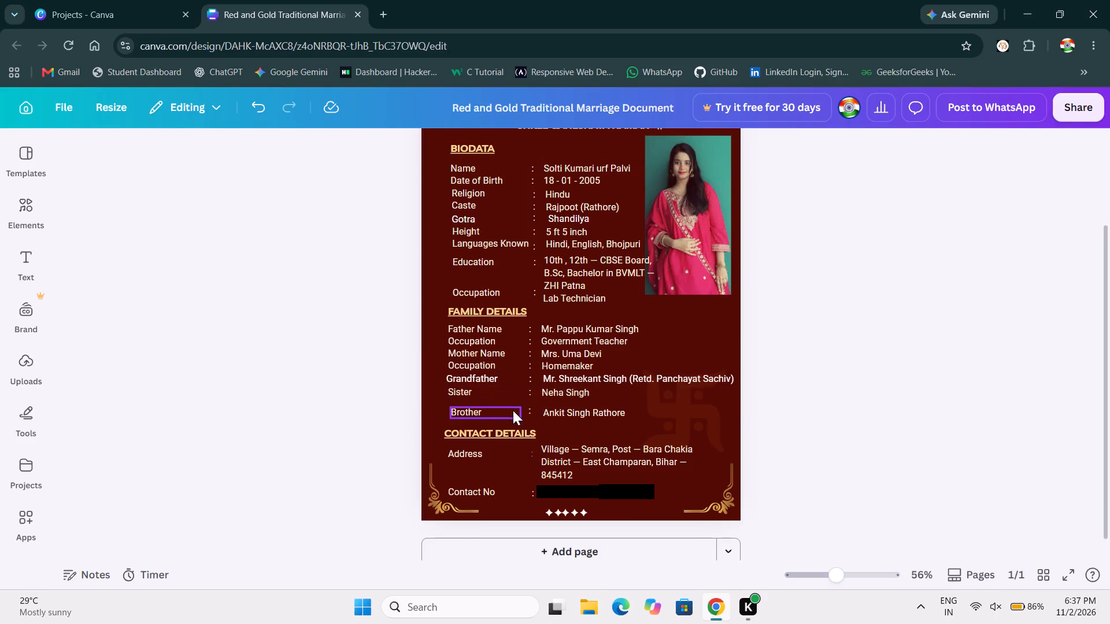
pyautogui.click(473, 417)
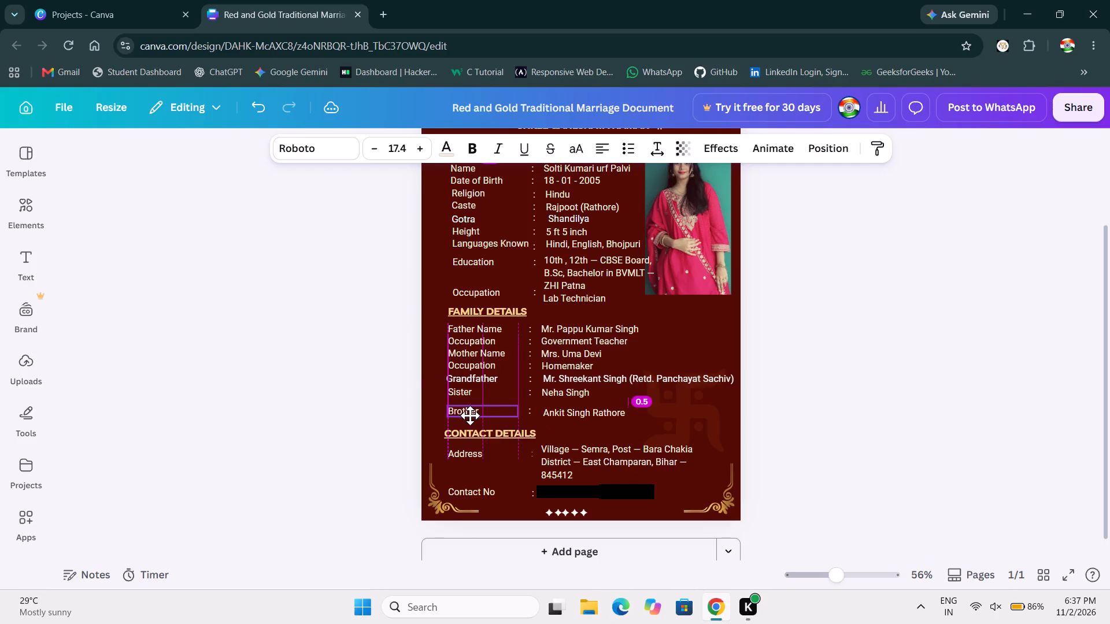
pyautogui.click(836, 363)
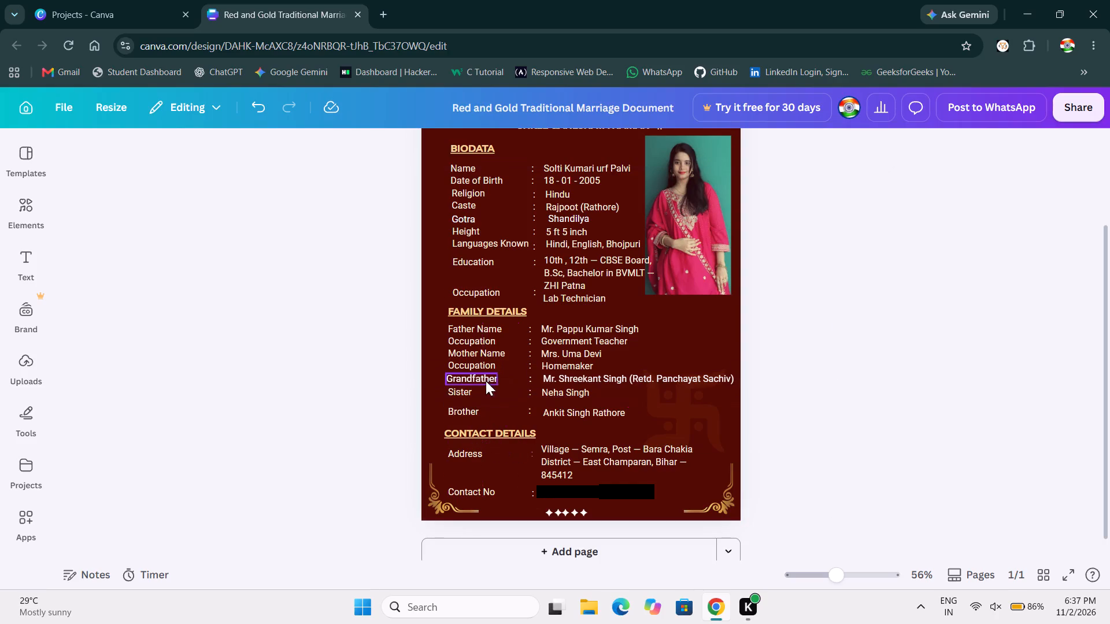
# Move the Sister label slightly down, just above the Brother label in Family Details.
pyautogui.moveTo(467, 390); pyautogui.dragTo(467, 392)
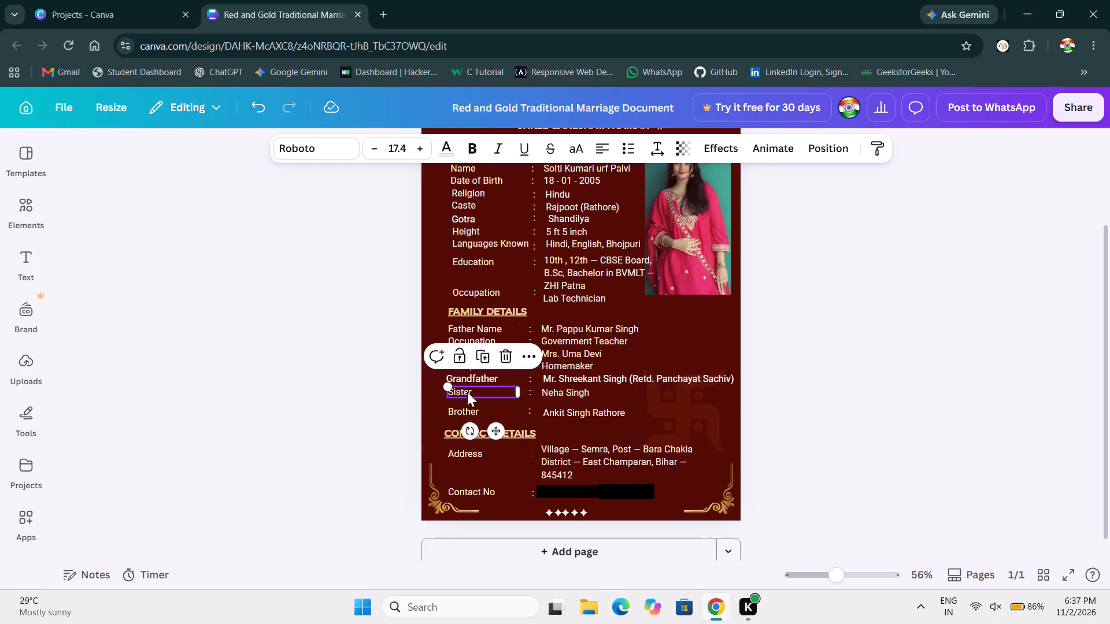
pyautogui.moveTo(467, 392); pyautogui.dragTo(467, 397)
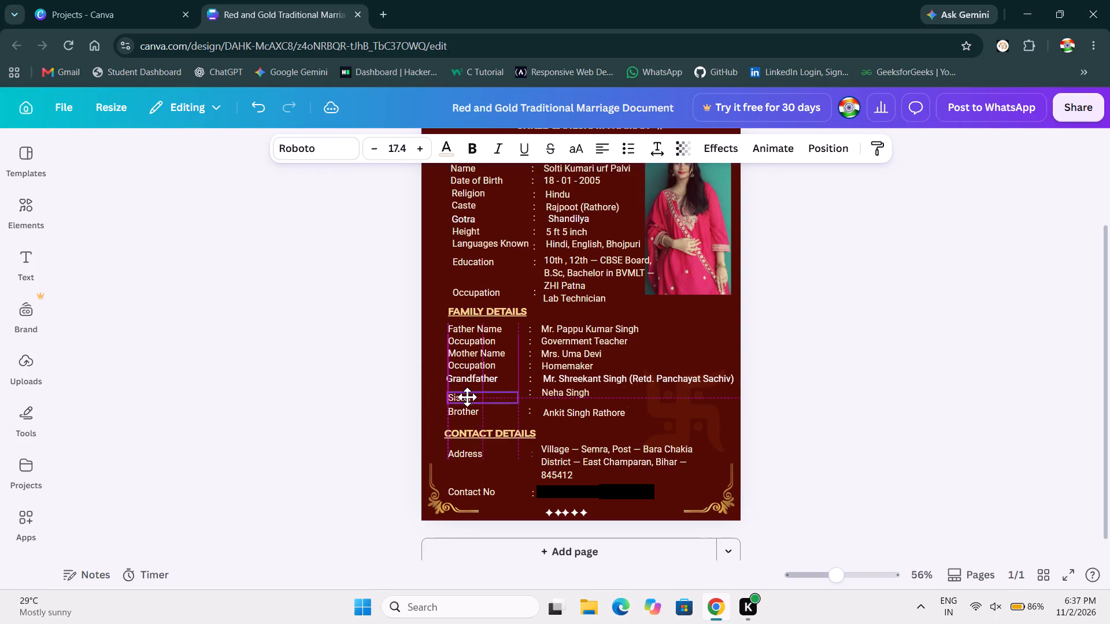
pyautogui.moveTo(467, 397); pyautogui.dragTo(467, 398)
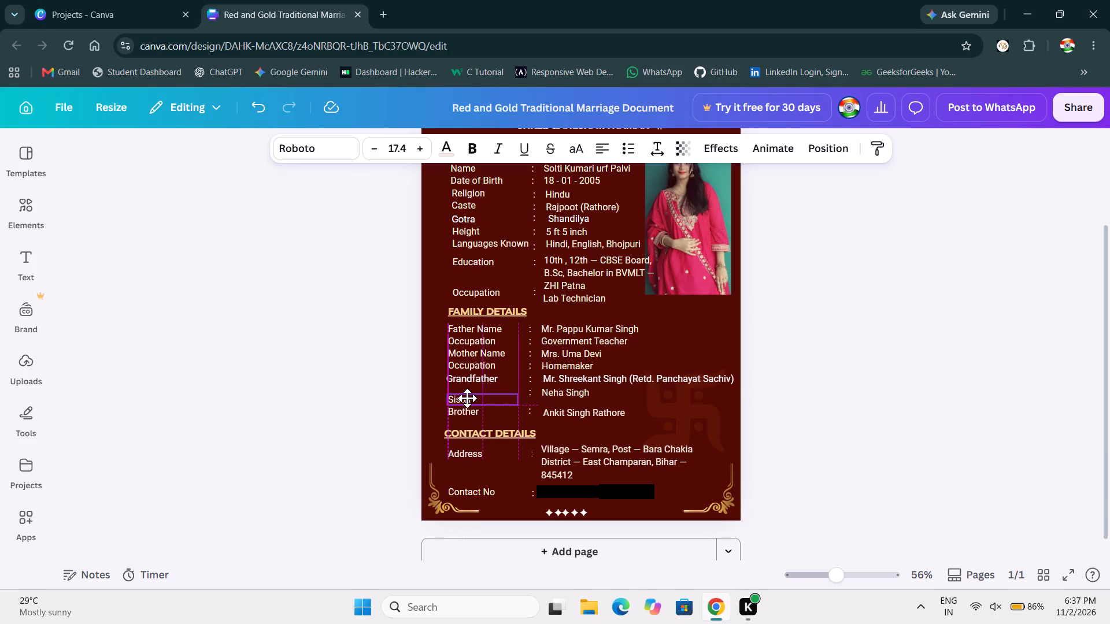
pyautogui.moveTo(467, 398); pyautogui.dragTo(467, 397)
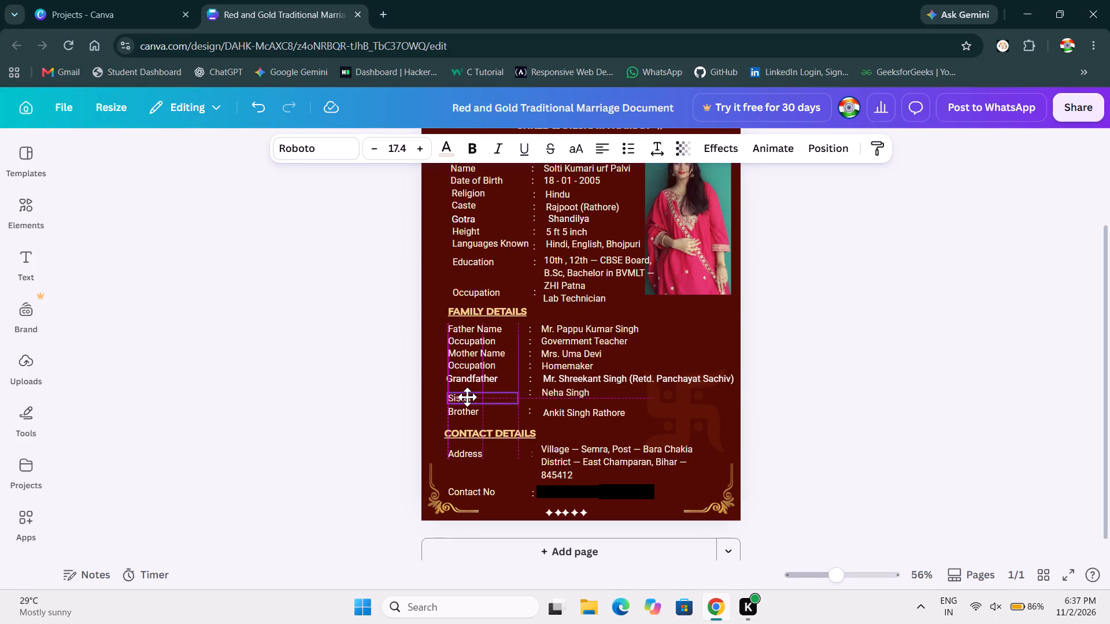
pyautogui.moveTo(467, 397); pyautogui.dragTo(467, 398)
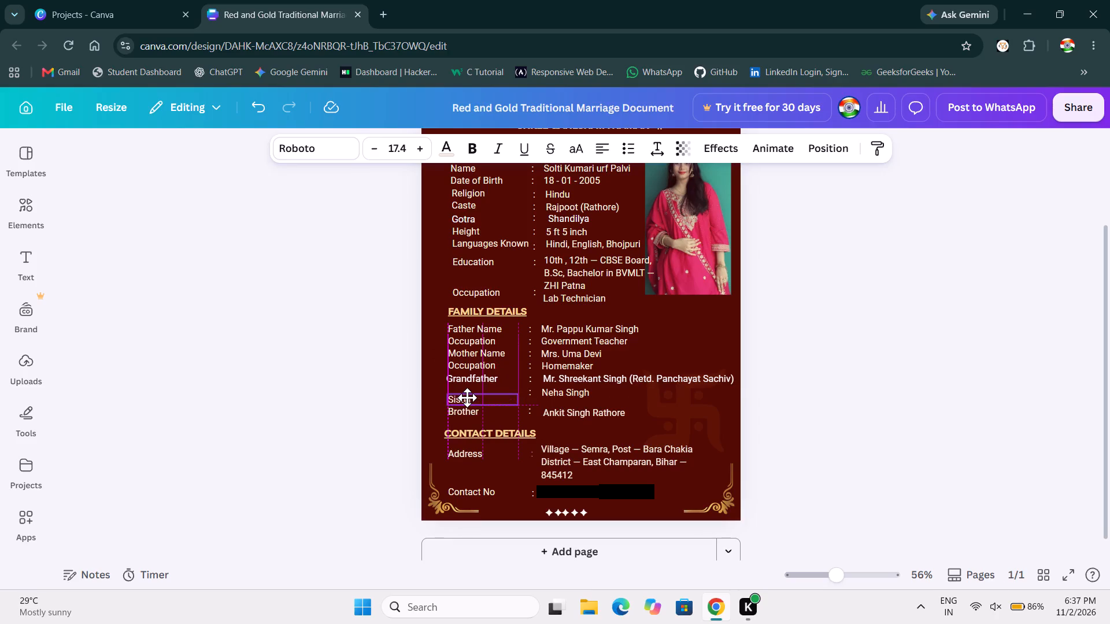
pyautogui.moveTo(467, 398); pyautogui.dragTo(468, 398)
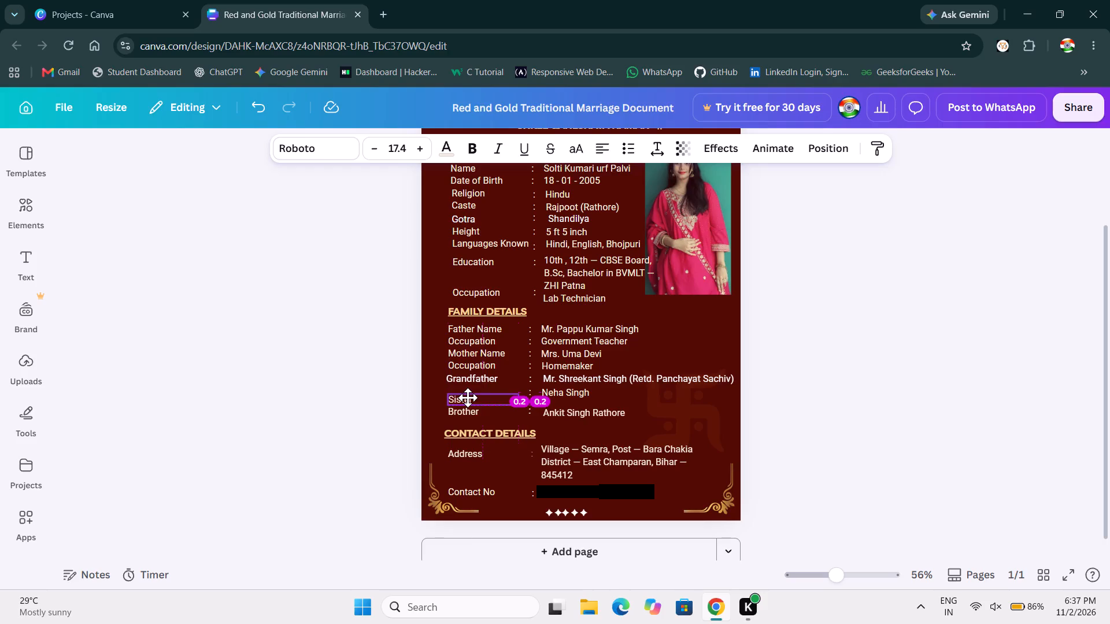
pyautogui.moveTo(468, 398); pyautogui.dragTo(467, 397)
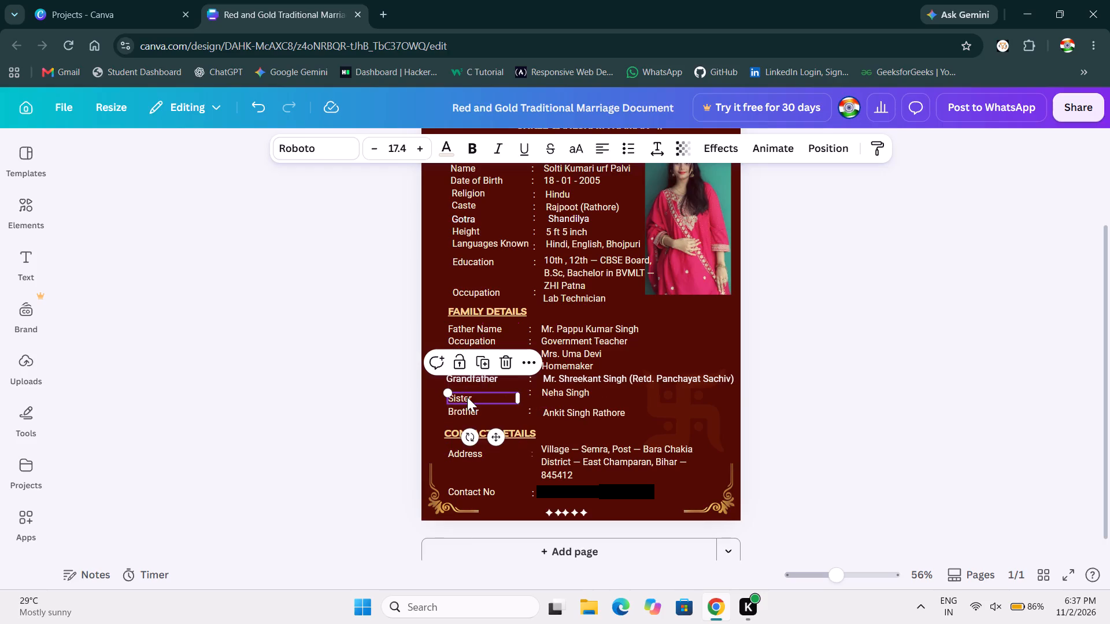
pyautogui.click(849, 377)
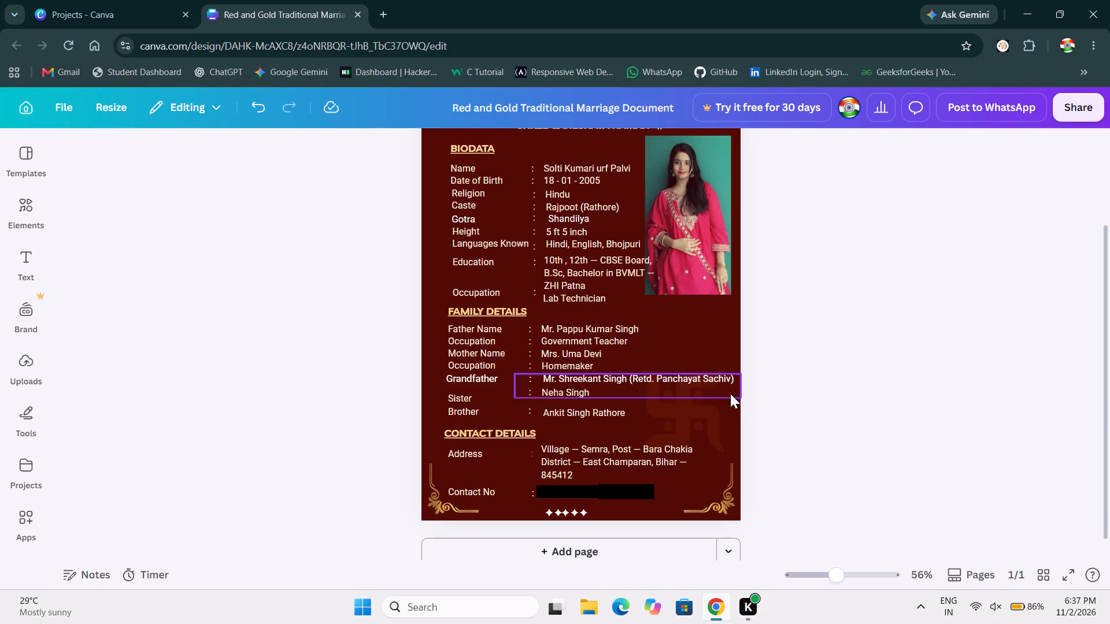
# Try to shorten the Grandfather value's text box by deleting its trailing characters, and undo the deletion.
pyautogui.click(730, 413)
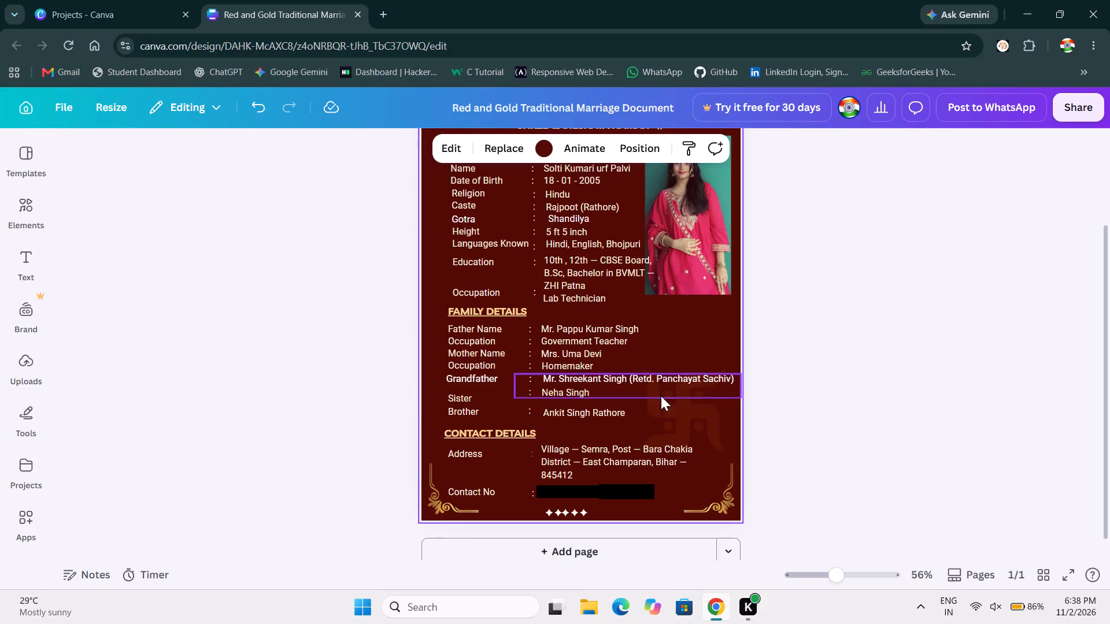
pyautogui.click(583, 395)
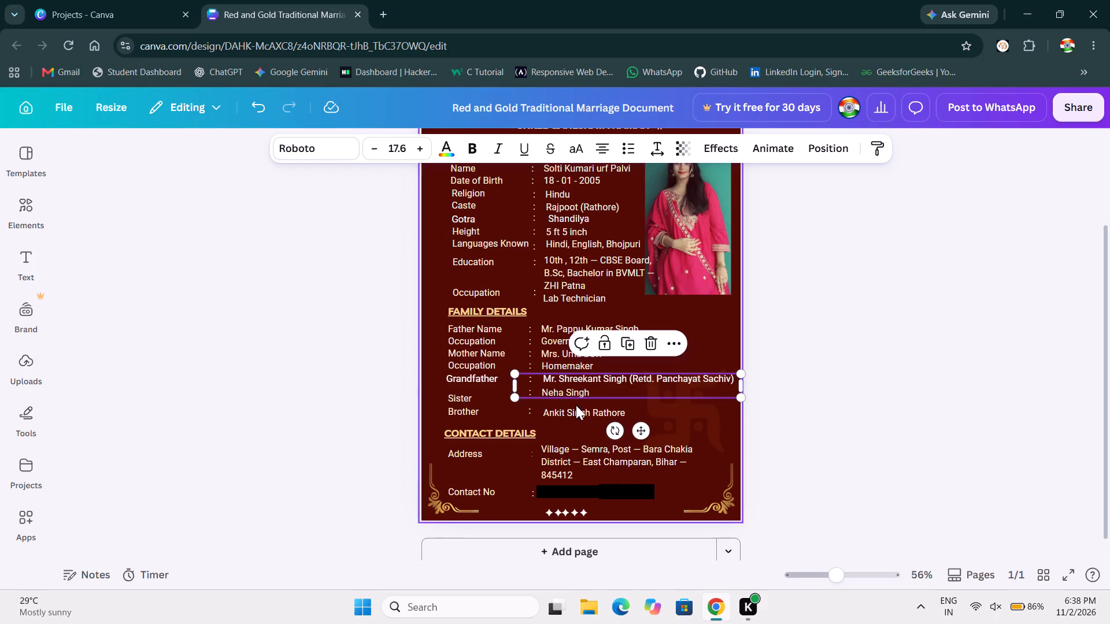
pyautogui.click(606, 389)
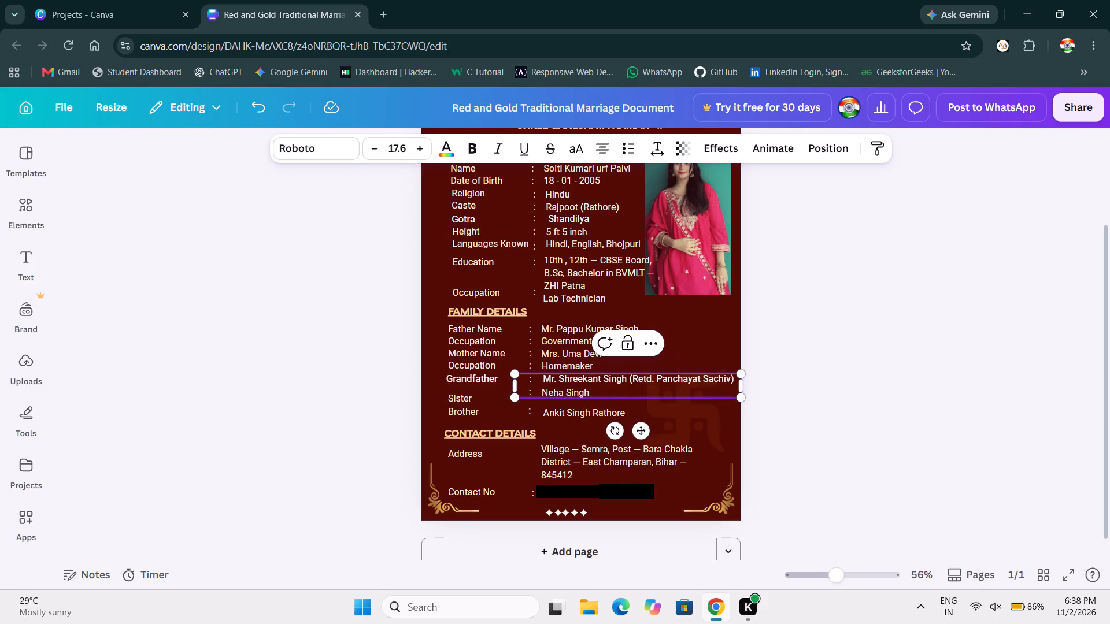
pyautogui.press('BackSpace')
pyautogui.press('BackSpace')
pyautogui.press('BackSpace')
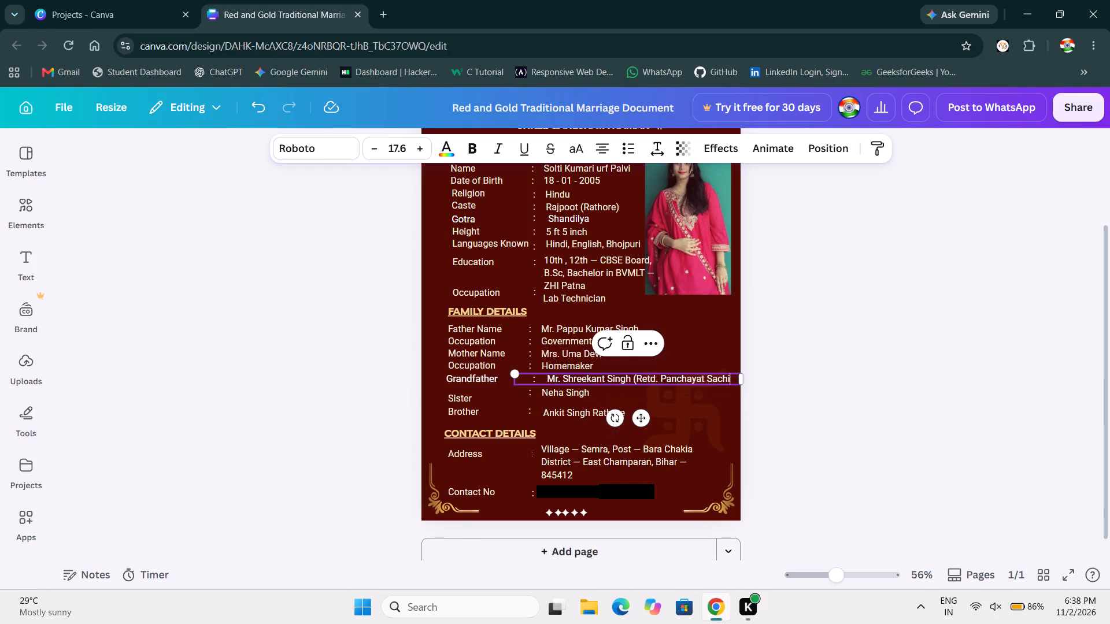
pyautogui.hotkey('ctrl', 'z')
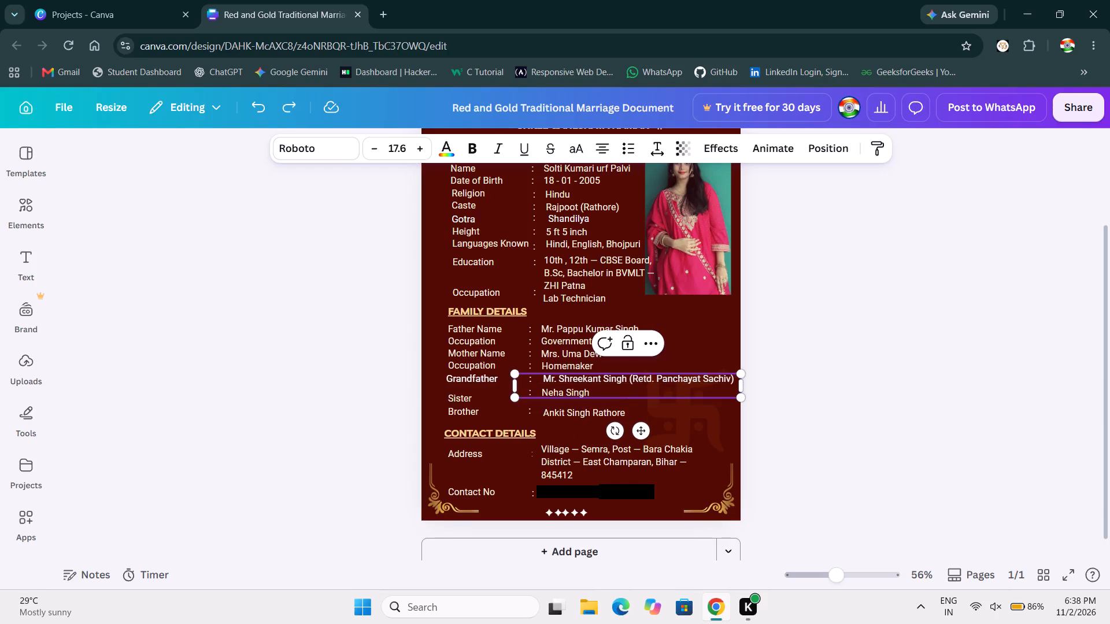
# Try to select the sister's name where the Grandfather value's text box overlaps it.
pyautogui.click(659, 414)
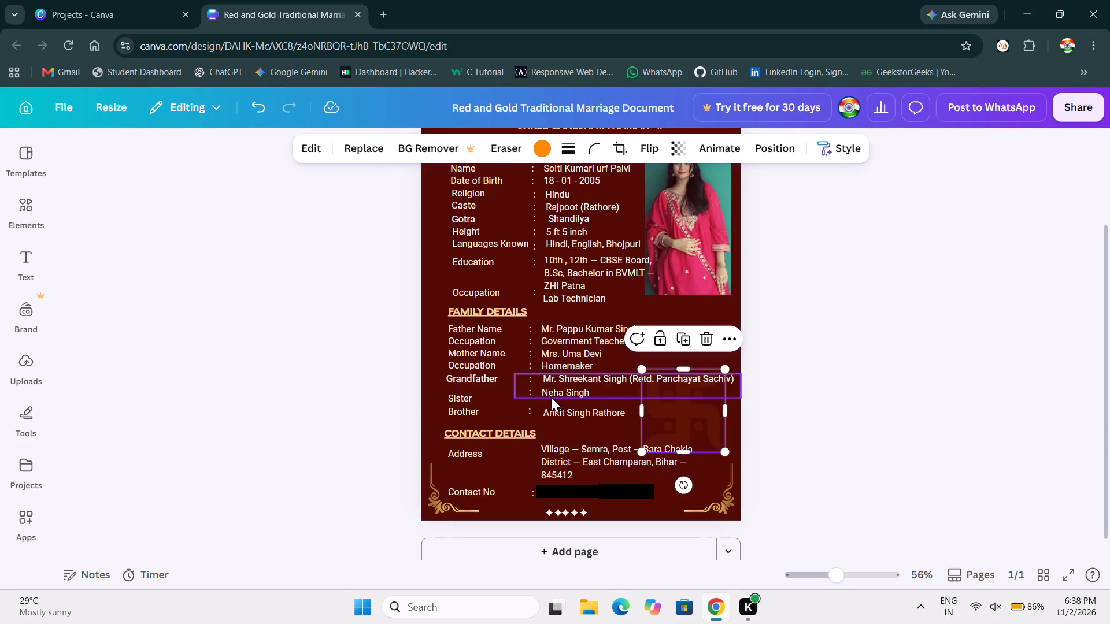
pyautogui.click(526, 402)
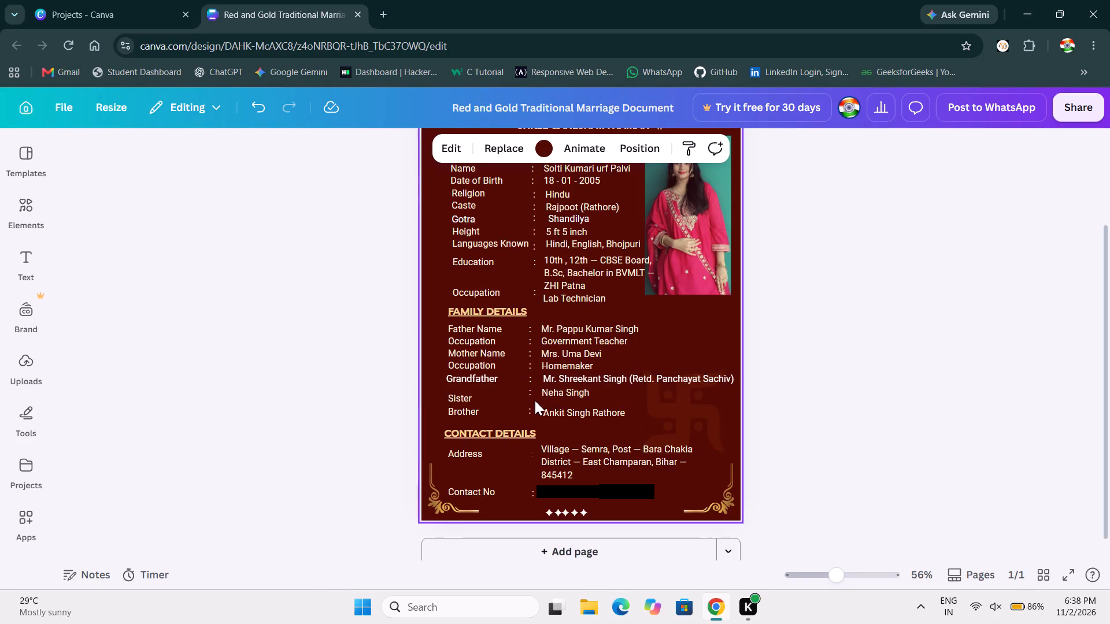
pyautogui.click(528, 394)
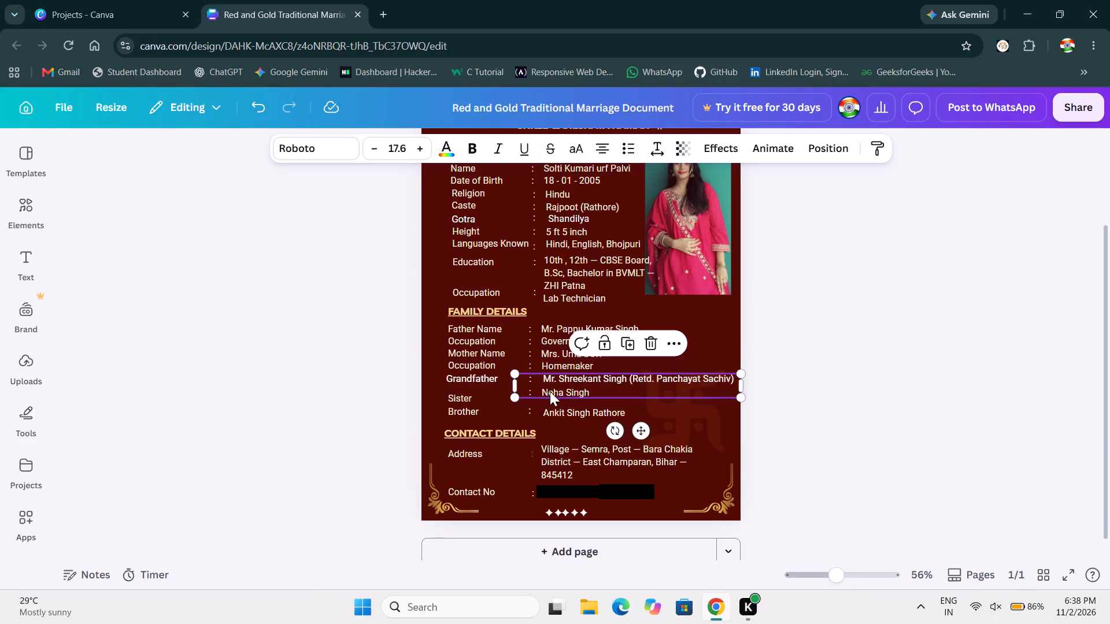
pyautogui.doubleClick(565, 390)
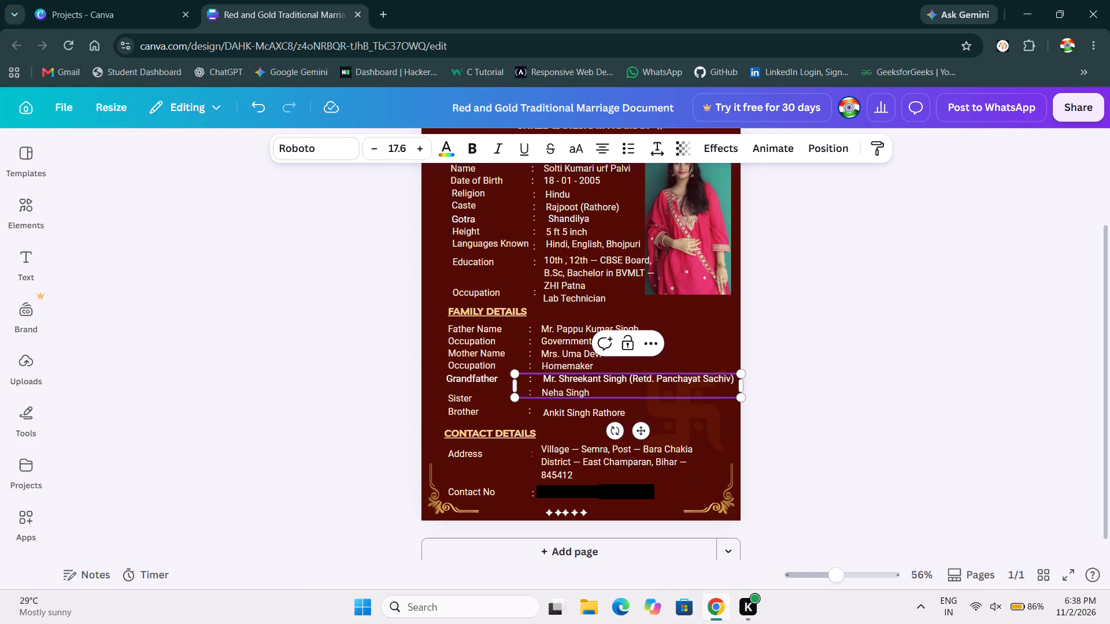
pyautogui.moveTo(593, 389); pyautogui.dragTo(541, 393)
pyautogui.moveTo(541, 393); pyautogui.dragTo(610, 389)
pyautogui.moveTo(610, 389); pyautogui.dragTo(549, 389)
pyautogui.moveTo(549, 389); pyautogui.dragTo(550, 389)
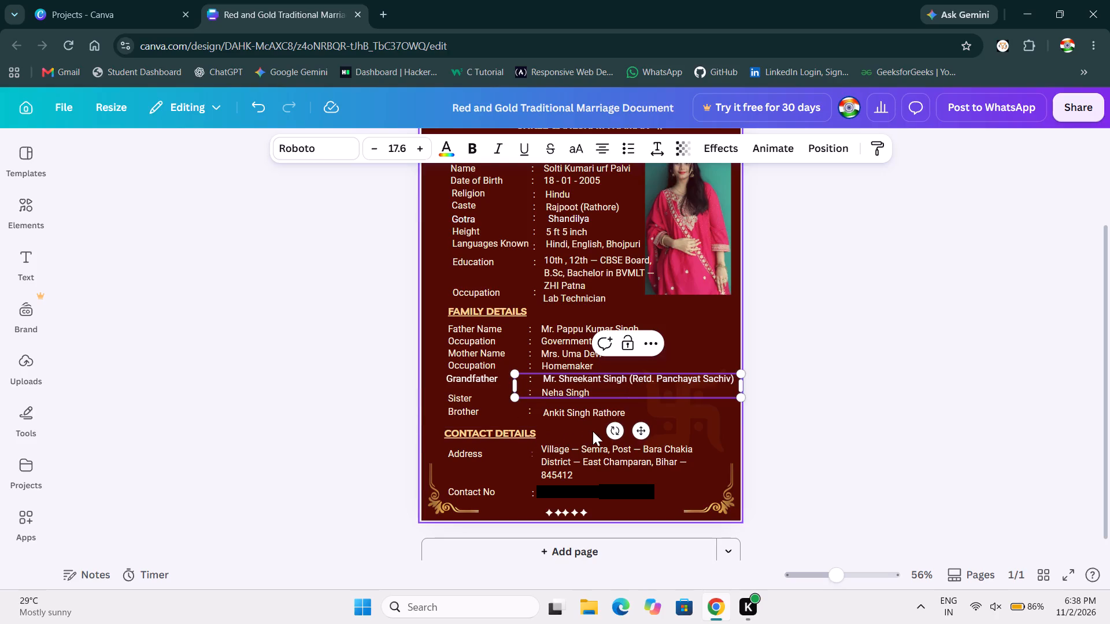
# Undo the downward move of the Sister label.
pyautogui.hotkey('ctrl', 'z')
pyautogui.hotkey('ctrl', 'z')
# Undo the Brother row's sideways nudges and downward shift, putting its label, colon and name back directly under the Sister row.
pyautogui.hotkey('ctrl', 'z')
pyautogui.hotkey('ctrl', 'z')
pyautogui.hotkey('ctrl', 'z')
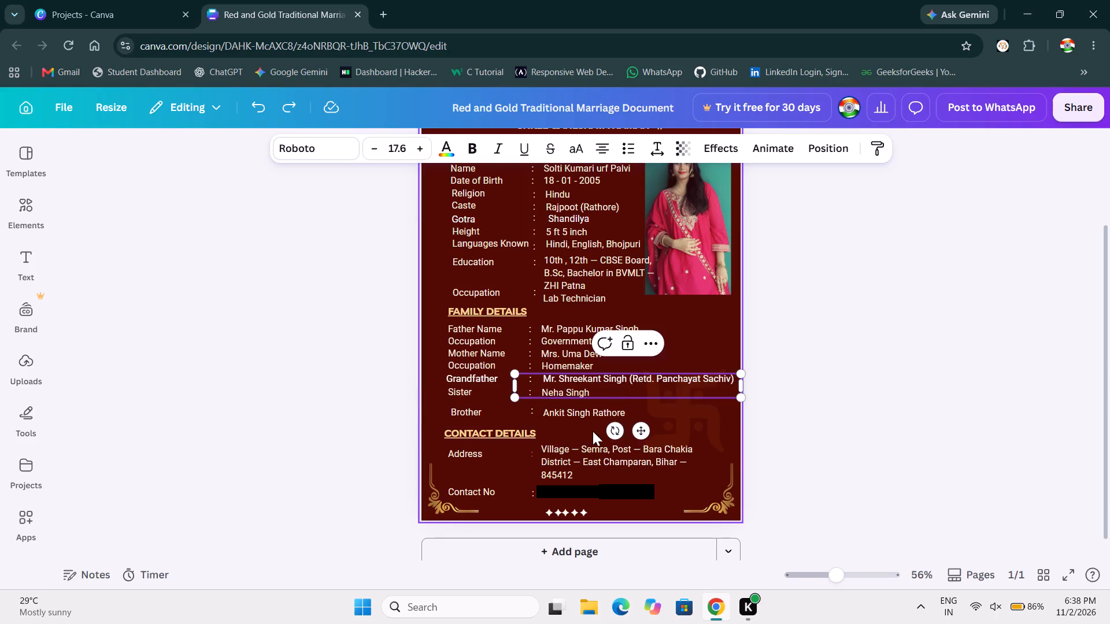
pyautogui.hotkey('ctrl', 'z')
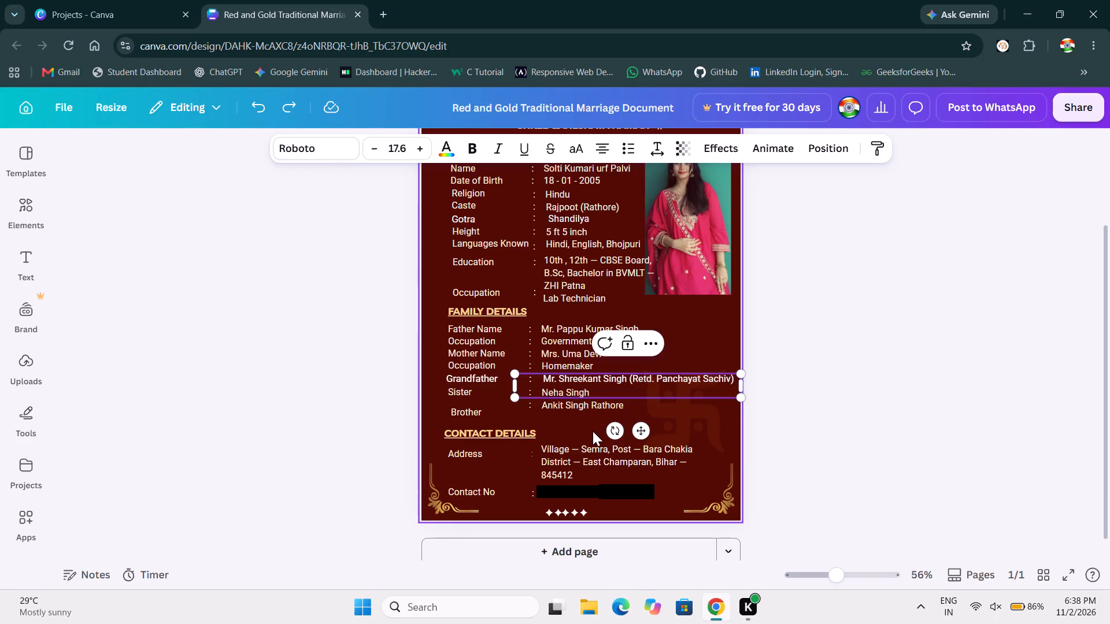
pyautogui.hotkey('ctrl', 'z')
pyautogui.click(833, 407)
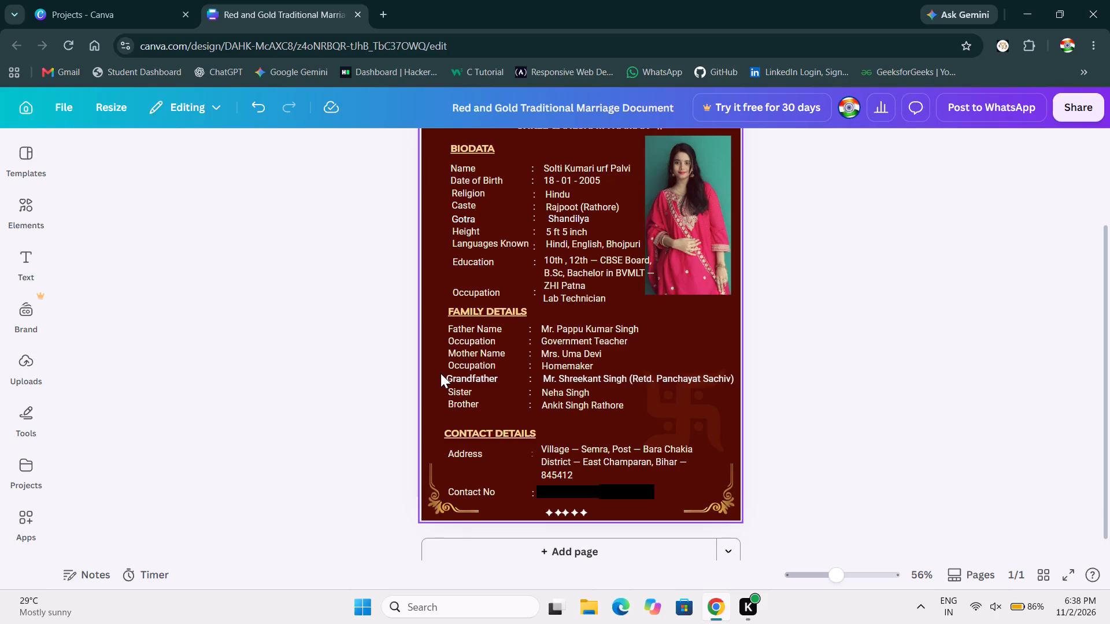
# Move the Grandfather, Sister and Brother rows down together as one selection, keeping them just above the CONTACT DETAILS heading.
pyautogui.moveTo(441, 373); pyautogui.dragTo(604, 418)
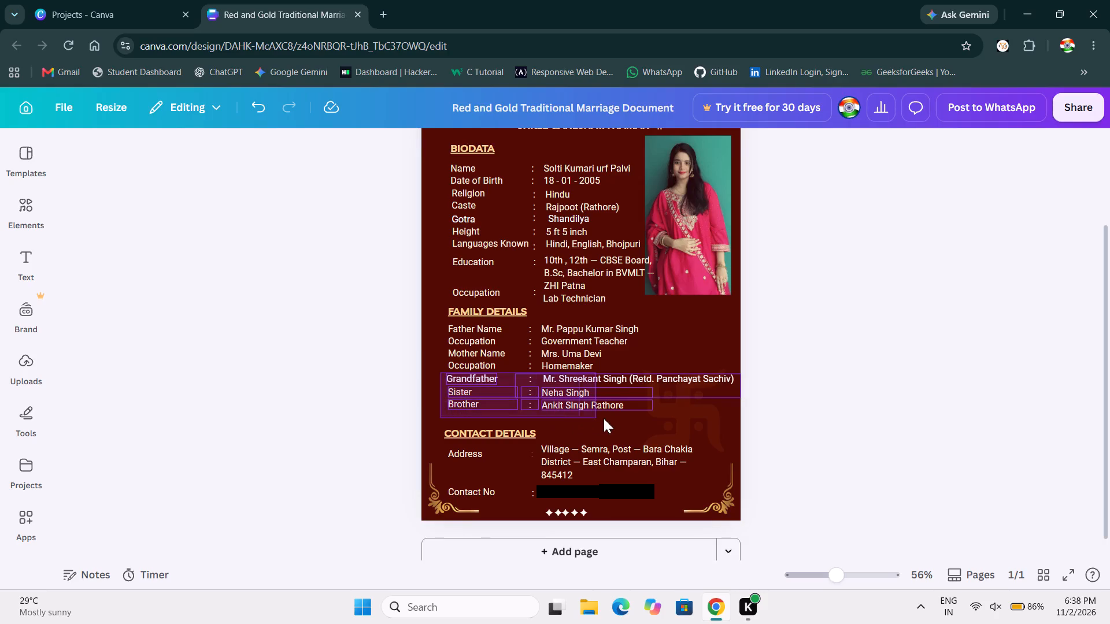
pyautogui.moveTo(604, 418); pyautogui.dragTo(621, 414)
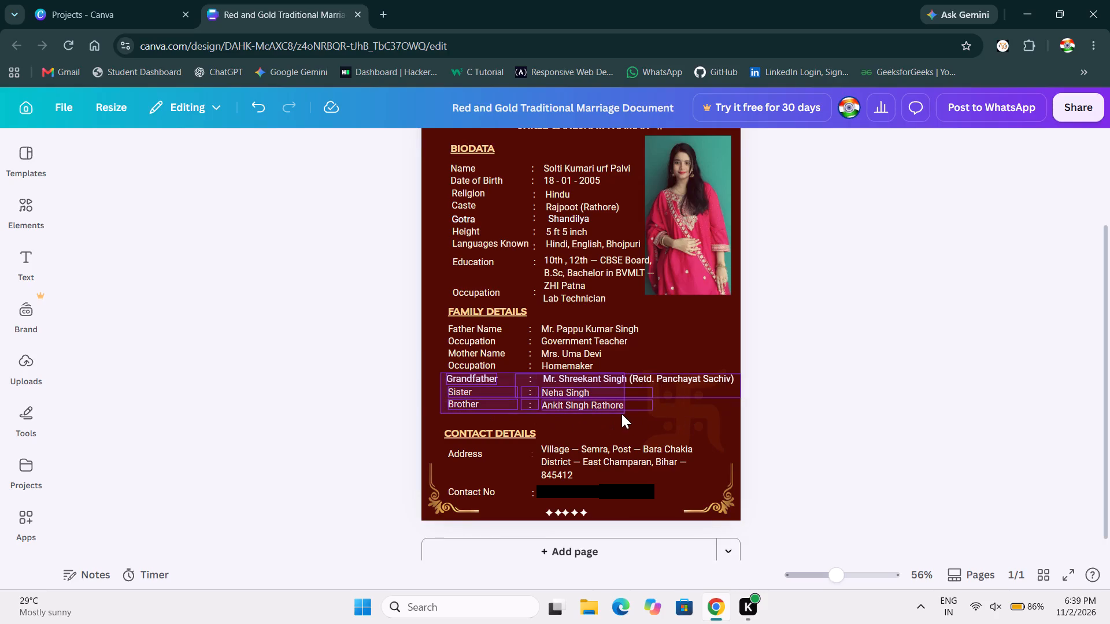
pyautogui.moveTo(621, 414); pyautogui.dragTo(637, 412)
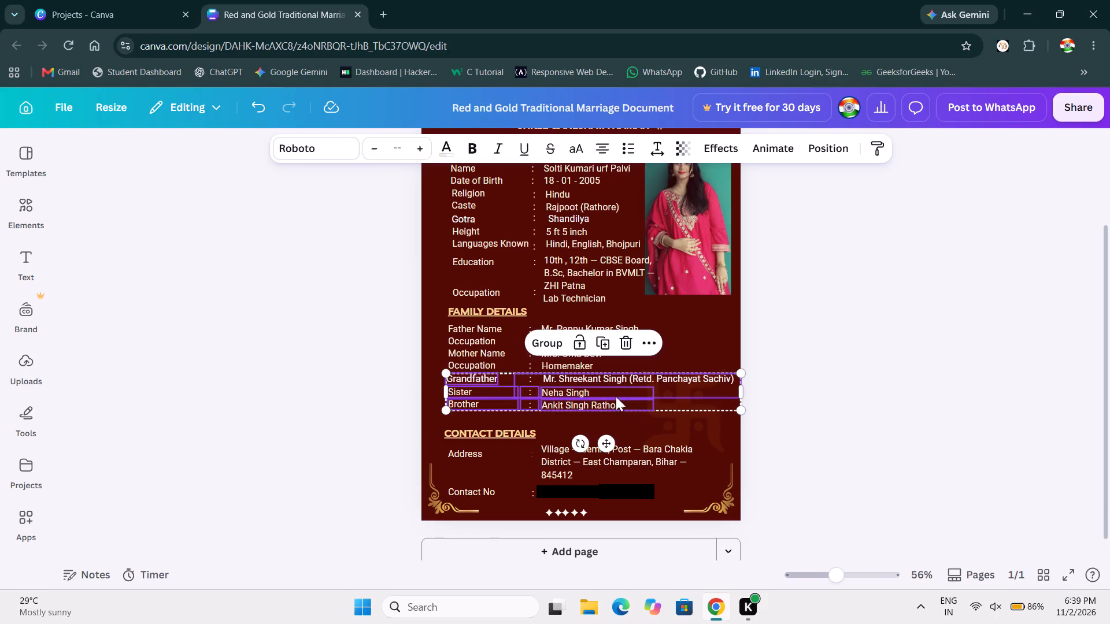
pyautogui.moveTo(609, 440); pyautogui.dragTo(610, 455)
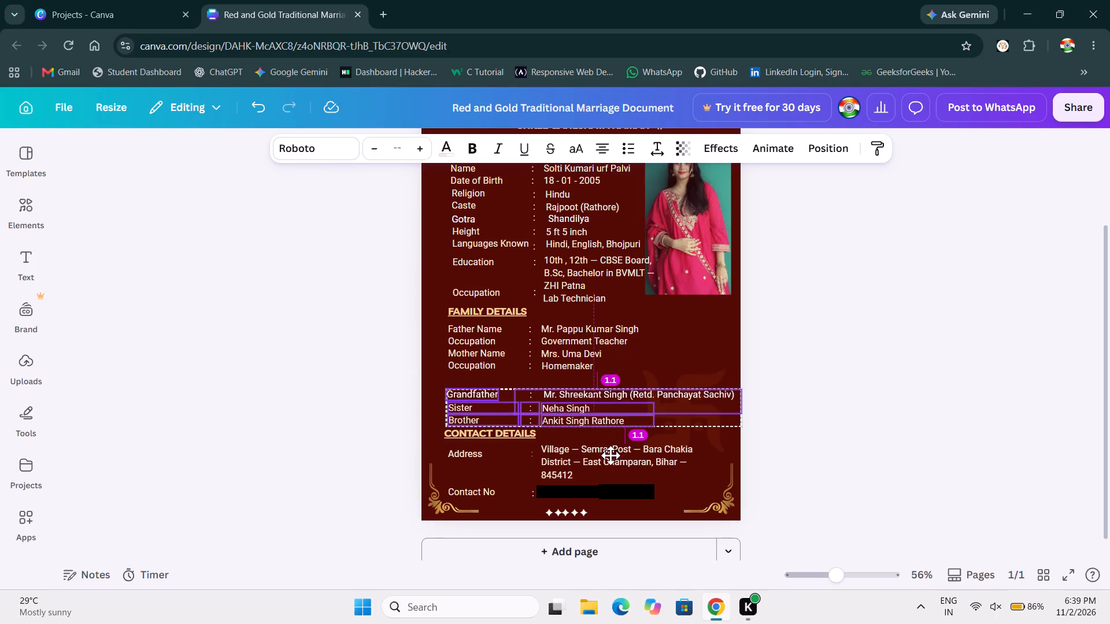
pyautogui.moveTo(610, 455); pyautogui.dragTo(609, 451)
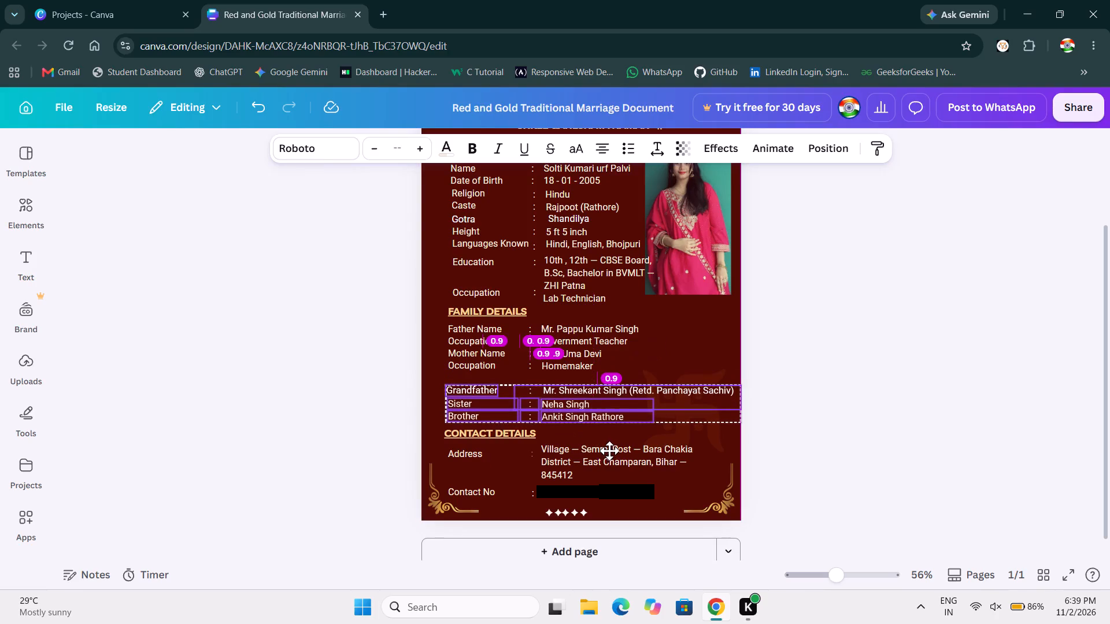
pyautogui.moveTo(609, 451); pyautogui.dragTo(610, 450)
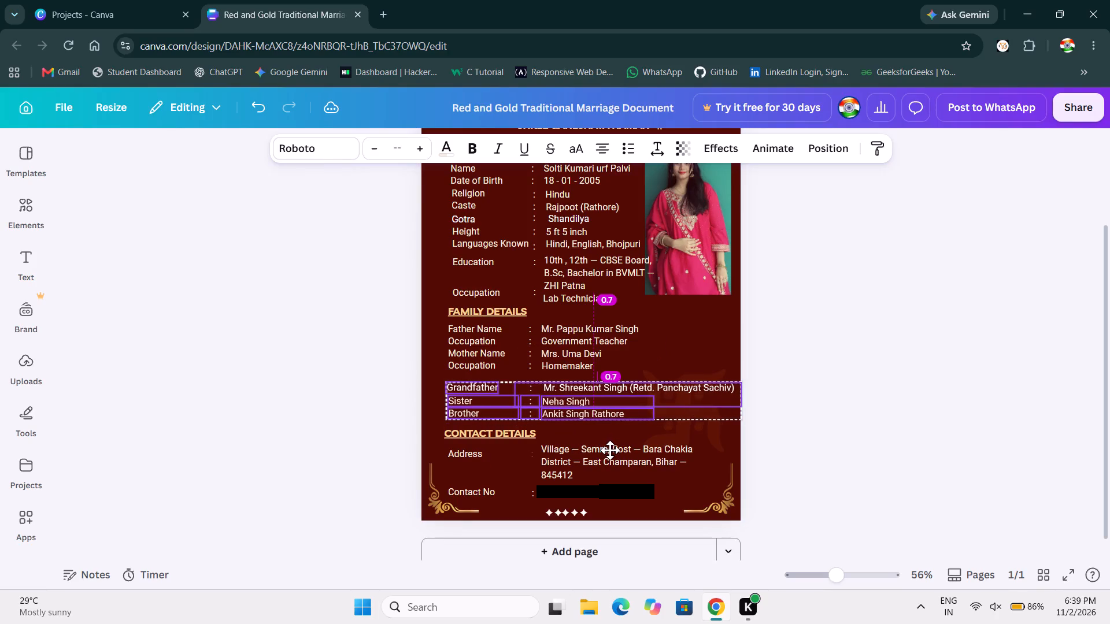
pyautogui.moveTo(610, 450); pyautogui.dragTo(610, 451)
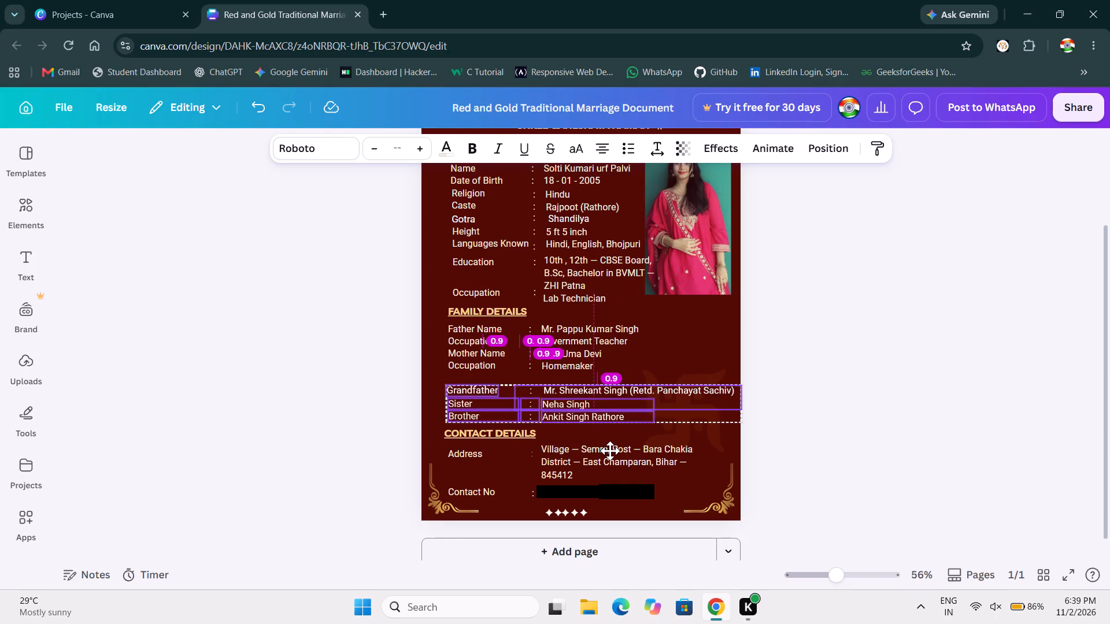
pyautogui.moveTo(610, 451); pyautogui.dragTo(610, 450)
pyautogui.moveTo(610, 450); pyautogui.dragTo(610, 451)
pyautogui.moveTo(610, 451); pyautogui.dragTo(610, 451)
pyautogui.click(883, 388)
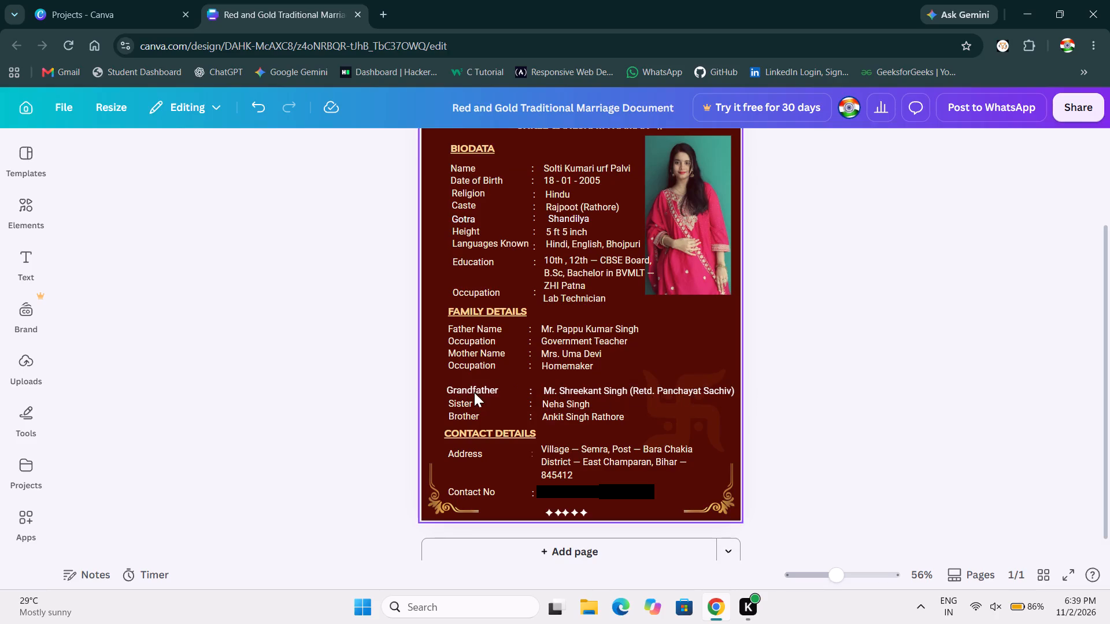
pyautogui.click(452, 377)
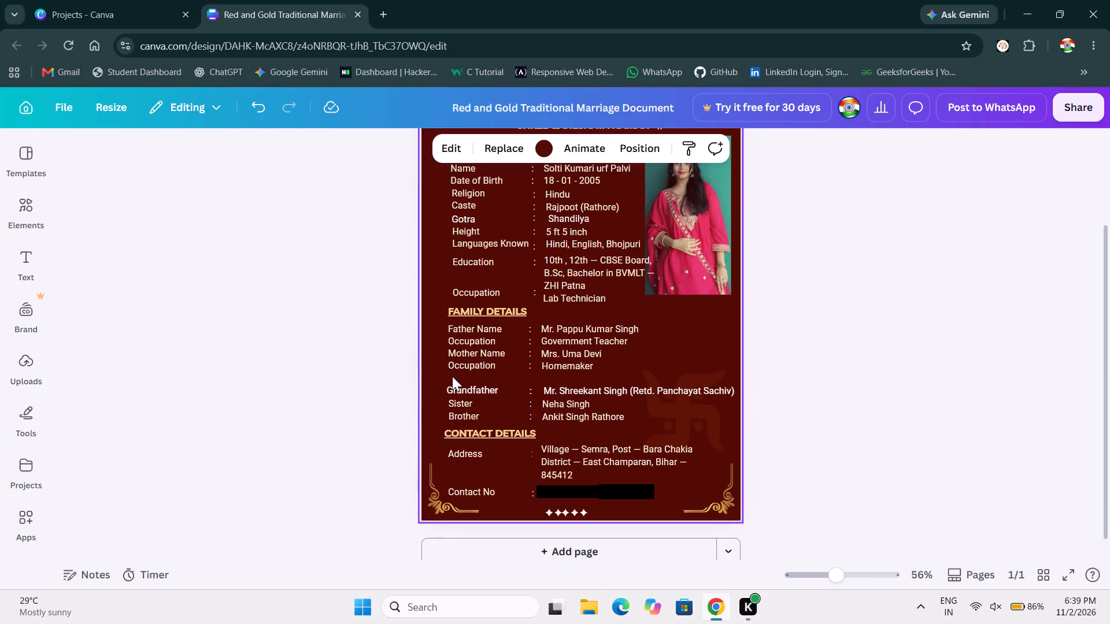
# Add a new text box and place it between the mother's Occupation label and the Grandfather label, in line with the labels.
pyautogui.doubleClick(452, 376)
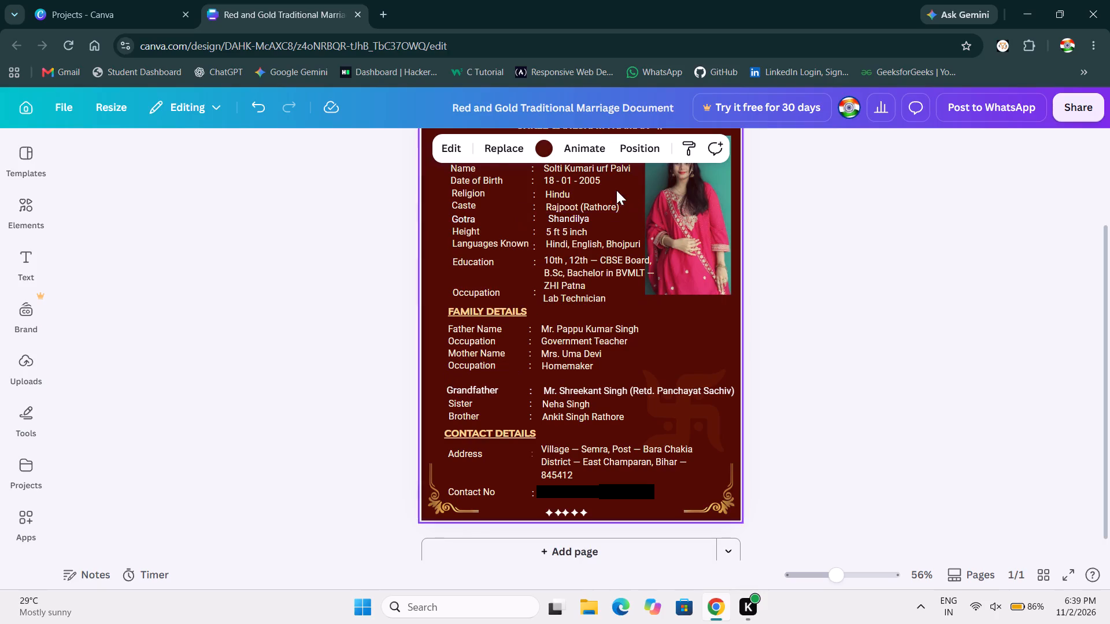
pyautogui.click(20, 270)
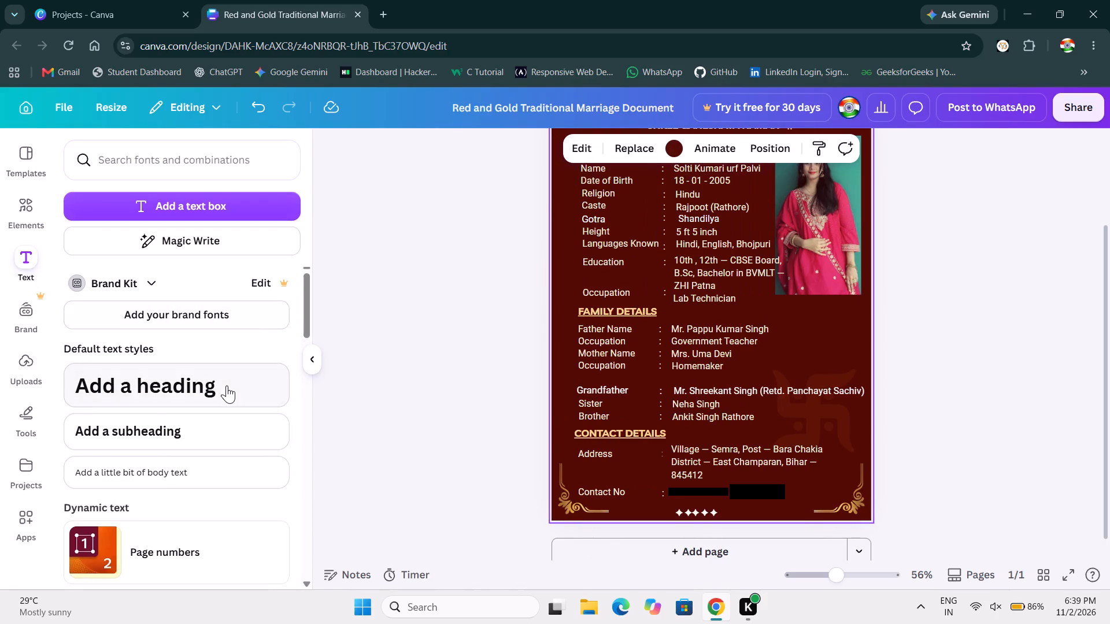
pyautogui.click(217, 206)
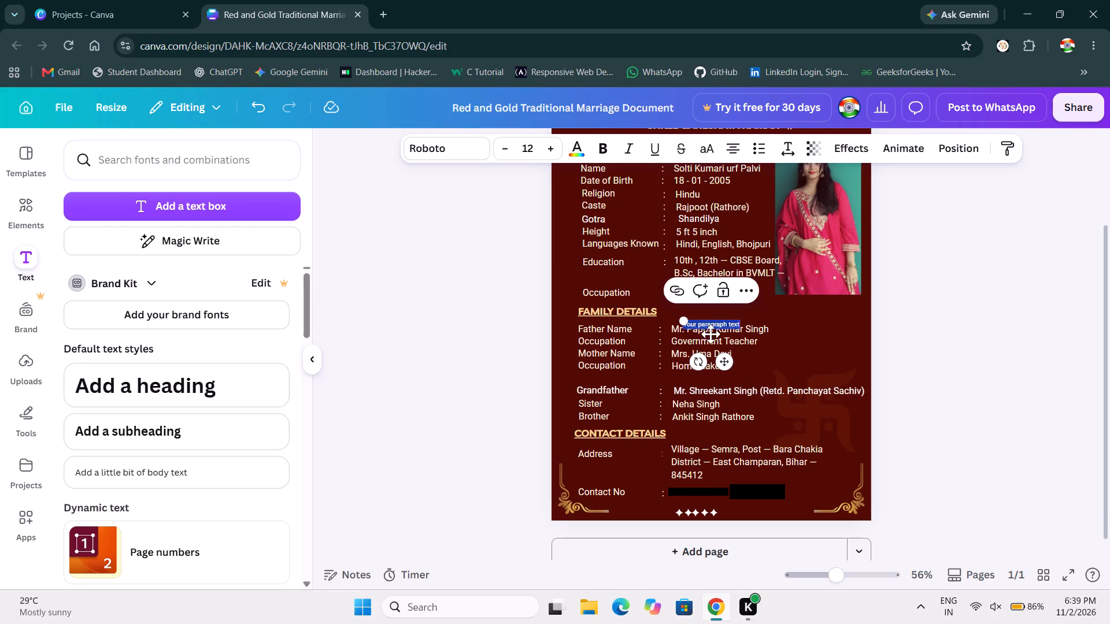
pyautogui.moveTo(726, 359); pyautogui.dragTo(706, 373)
pyautogui.moveTo(706, 373); pyautogui.dragTo(623, 411)
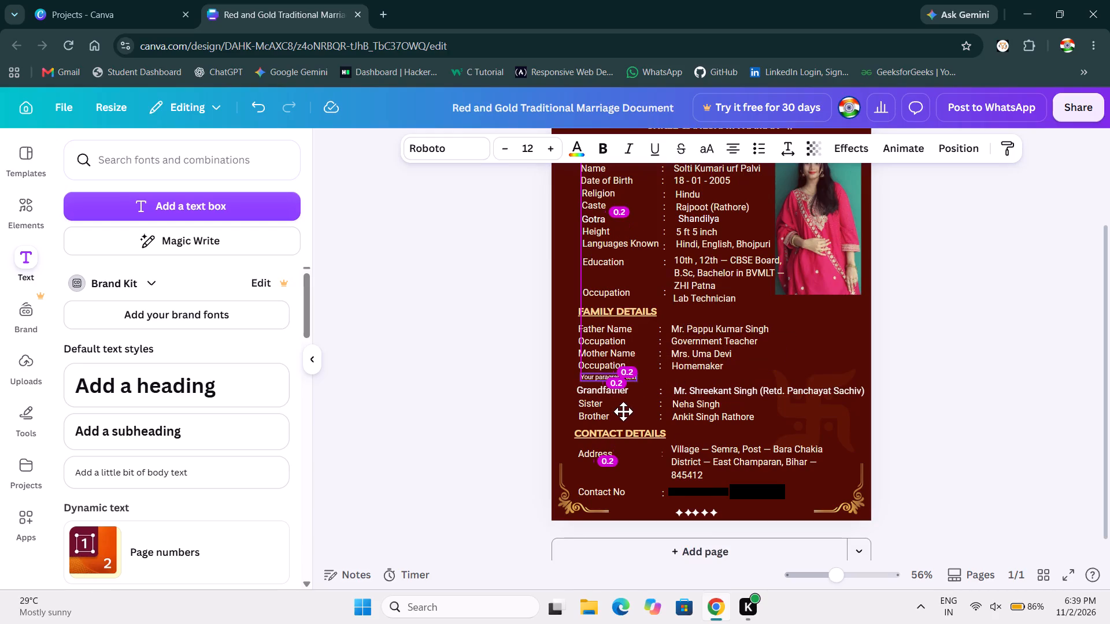
pyautogui.moveTo(623, 411); pyautogui.dragTo(621, 410)
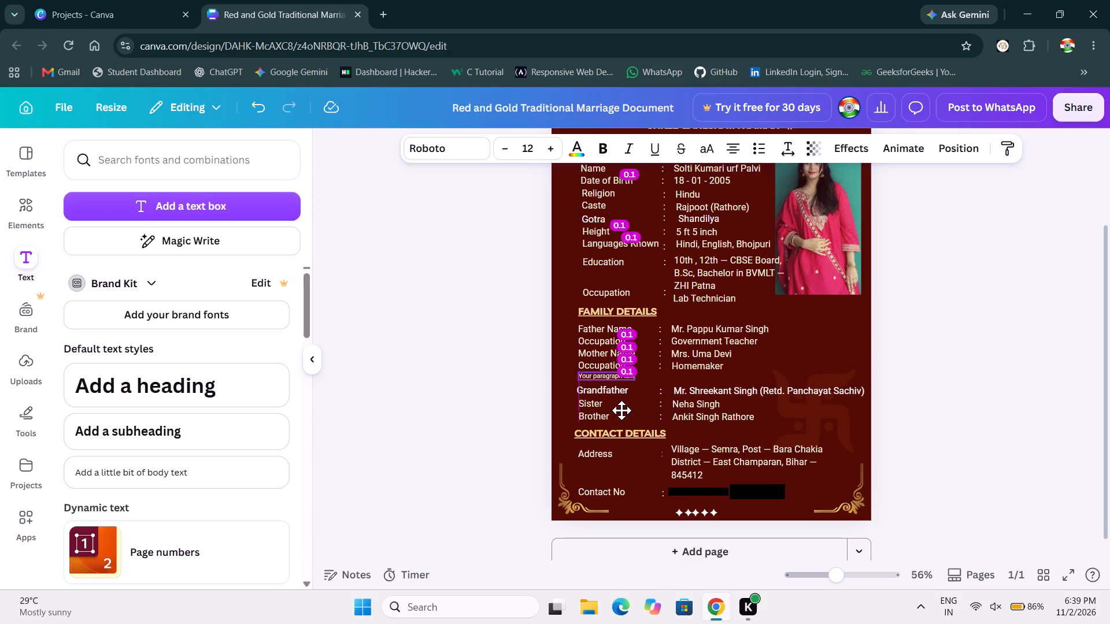
pyautogui.moveTo(621, 410); pyautogui.dragTo(620, 412)
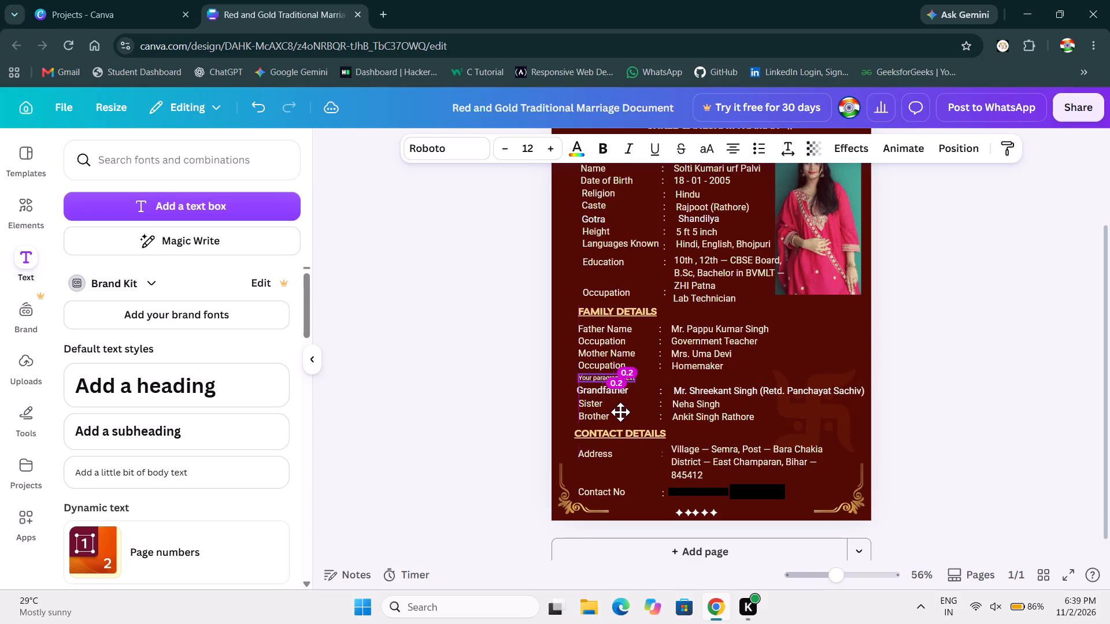
pyautogui.moveTo(620, 412); pyautogui.dragTo(620, 412)
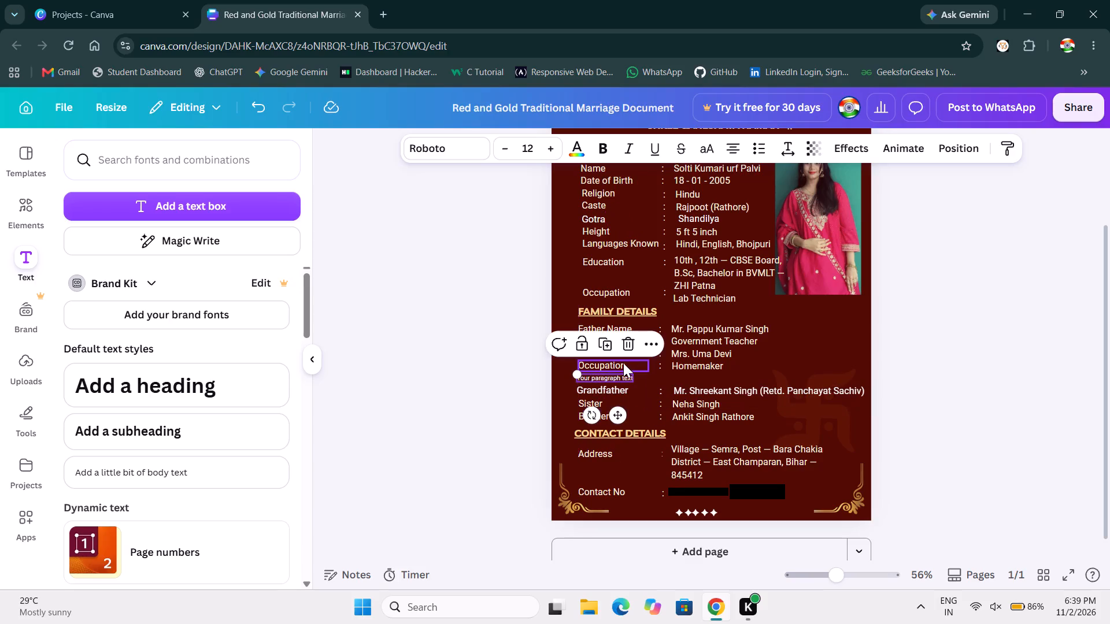
# Replace the new text box's placeholder text with Uncle.
pyautogui.doubleClick(623, 377)
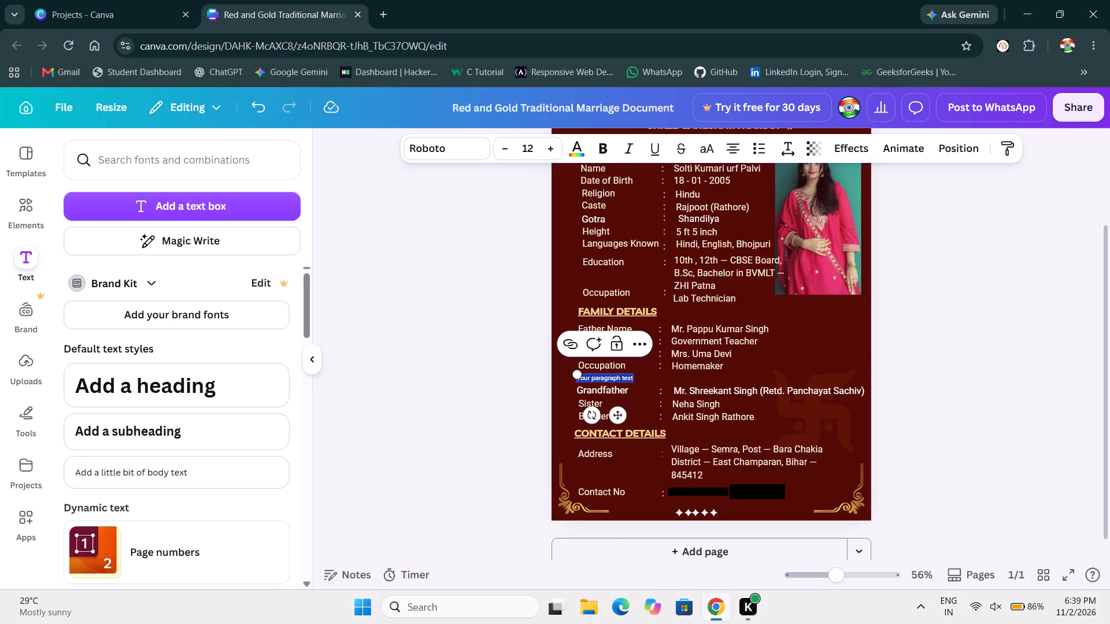
pyautogui.hotkey('shift', 'u')
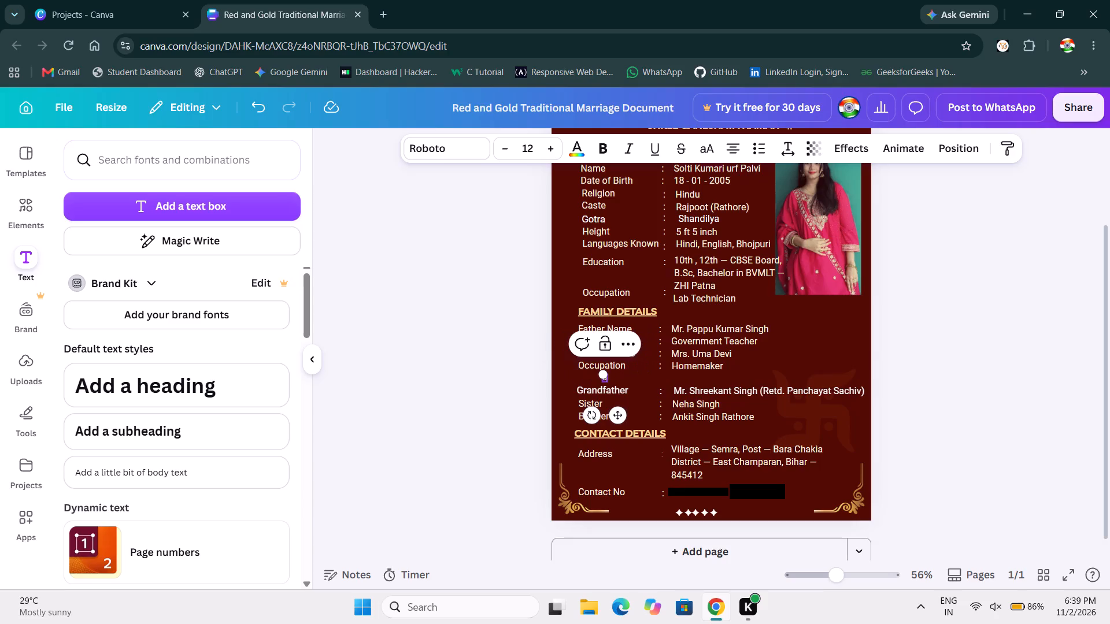
pyautogui.press('n')
pyautogui.write('cle')
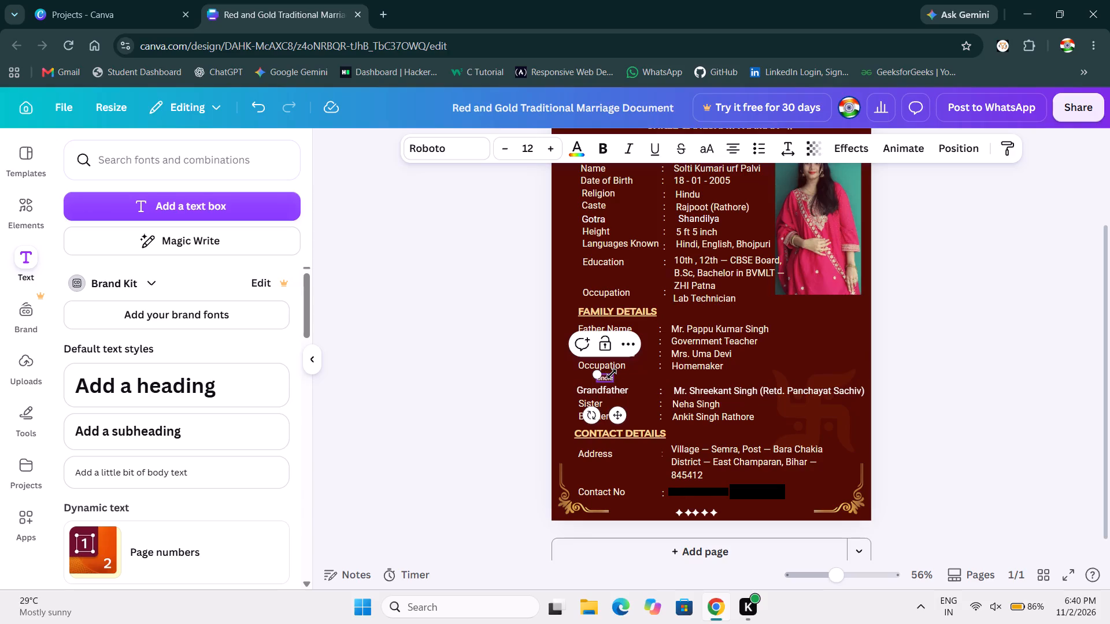
# Enlarge the Uncle label to font size 16.9 and line it up with the labels above and below it.
pyautogui.moveTo(612, 374); pyautogui.dragTo(620, 373)
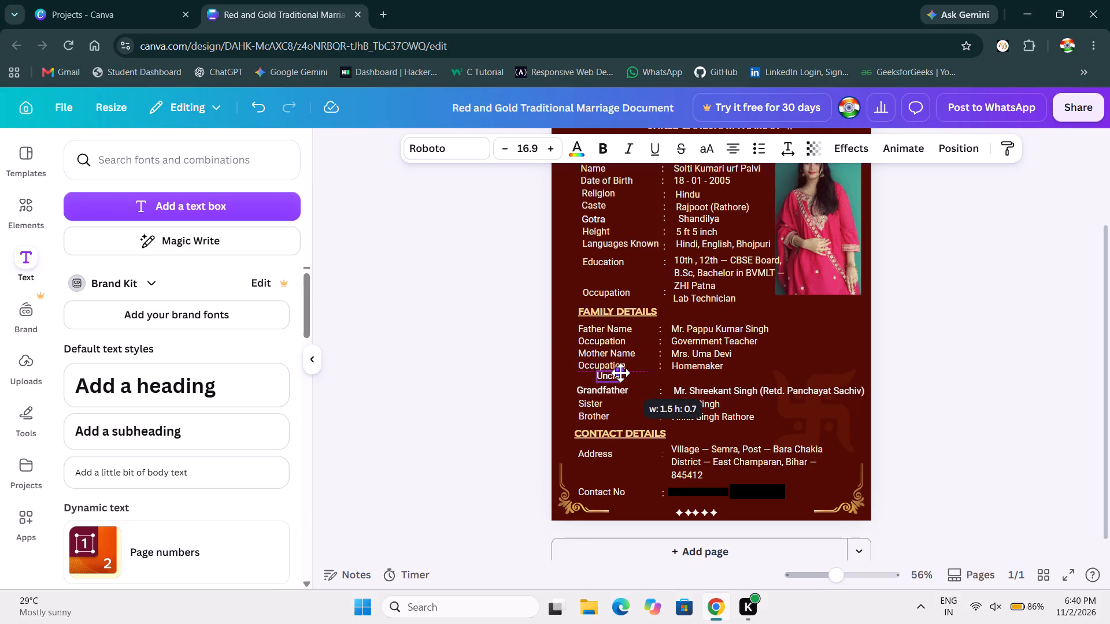
pyautogui.moveTo(620, 373); pyautogui.dragTo(620, 373)
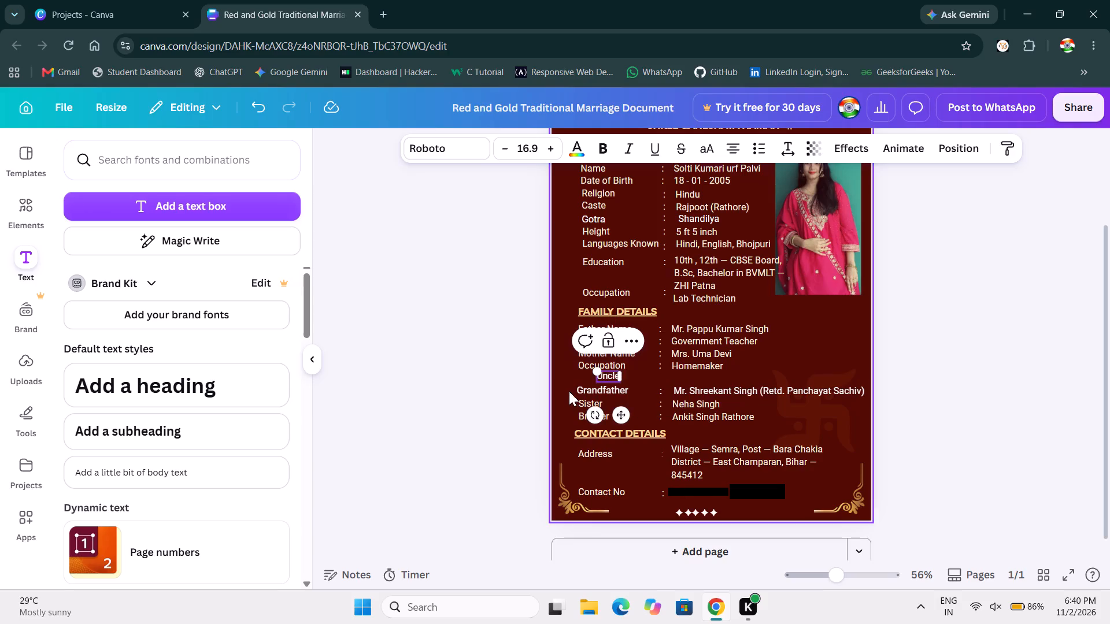
pyautogui.click(510, 377)
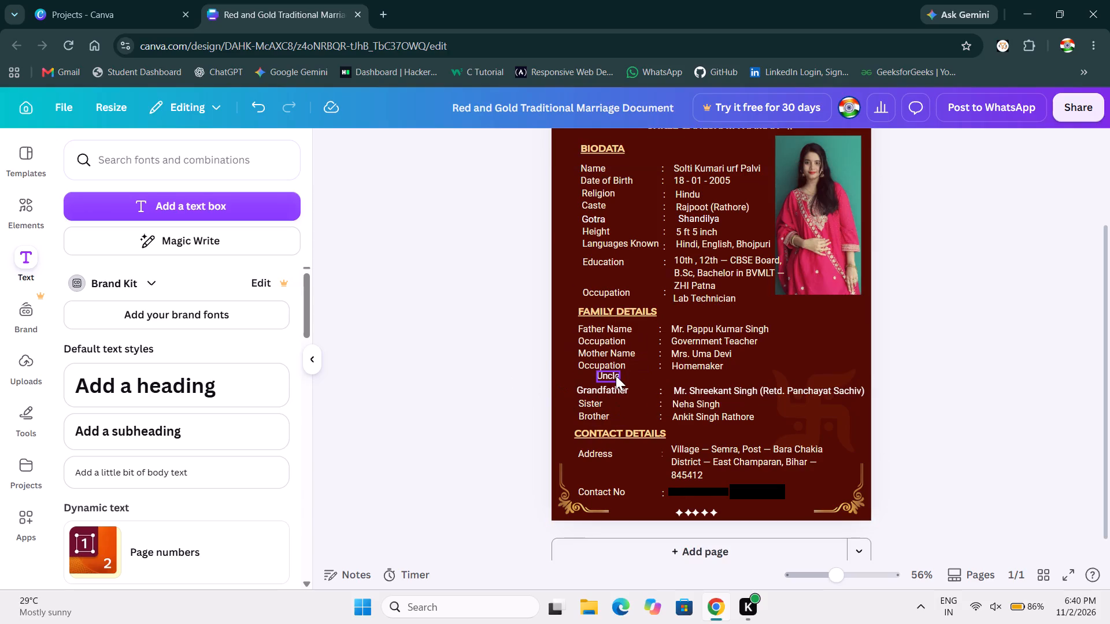
pyautogui.moveTo(616, 376); pyautogui.dragTo(598, 377)
pyautogui.click(491, 384)
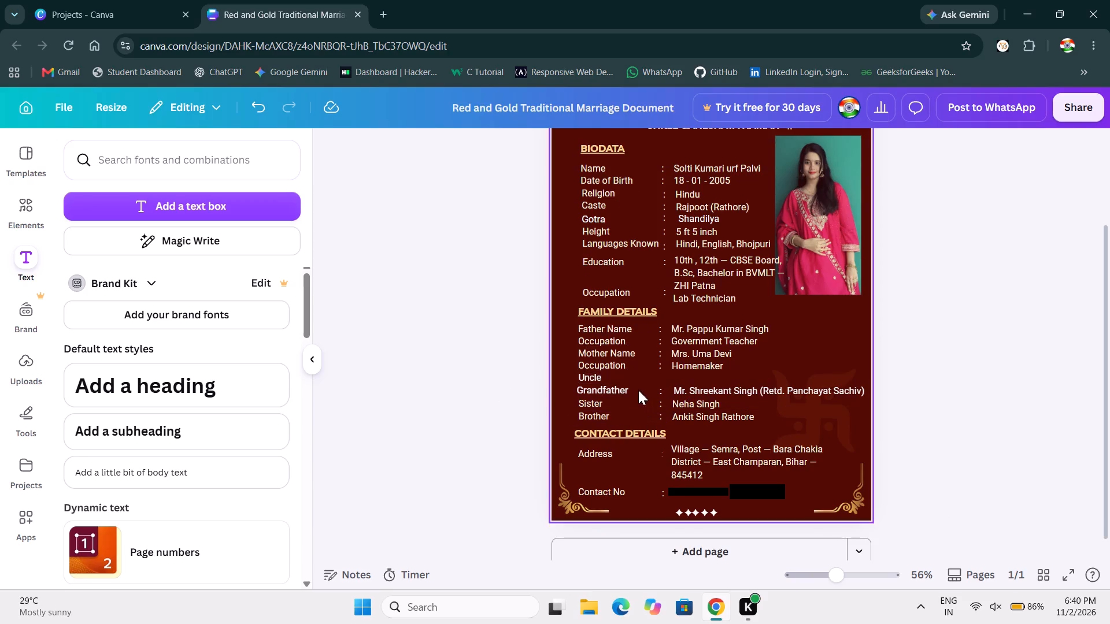
# Copy the colon from the mother's Occupation row.
pyautogui.click(658, 371)
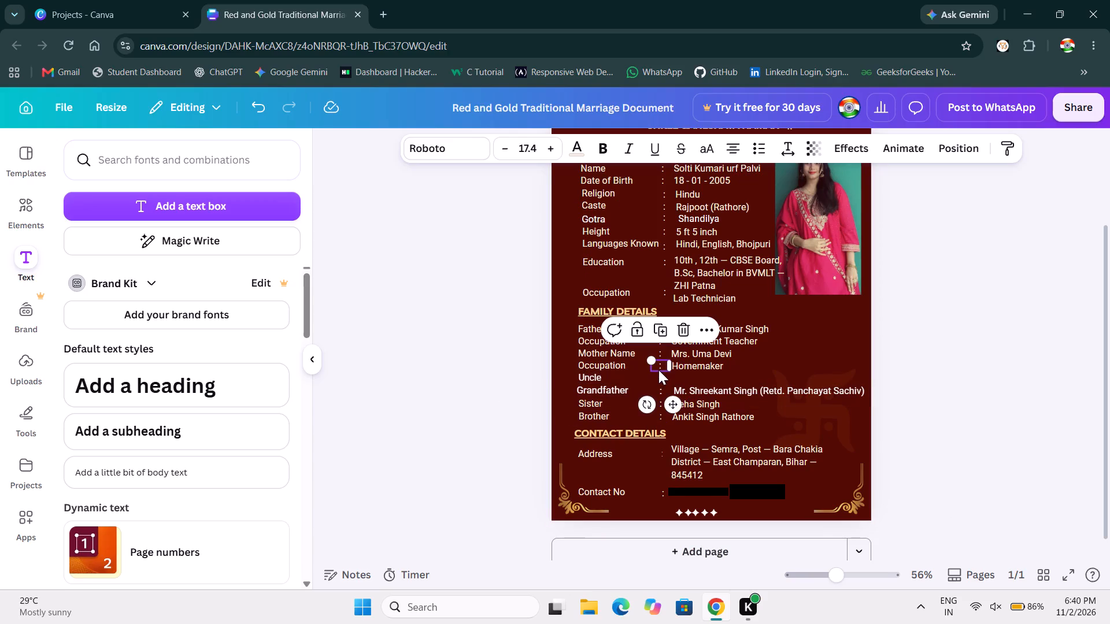
pyautogui.doubleClick(658, 367)
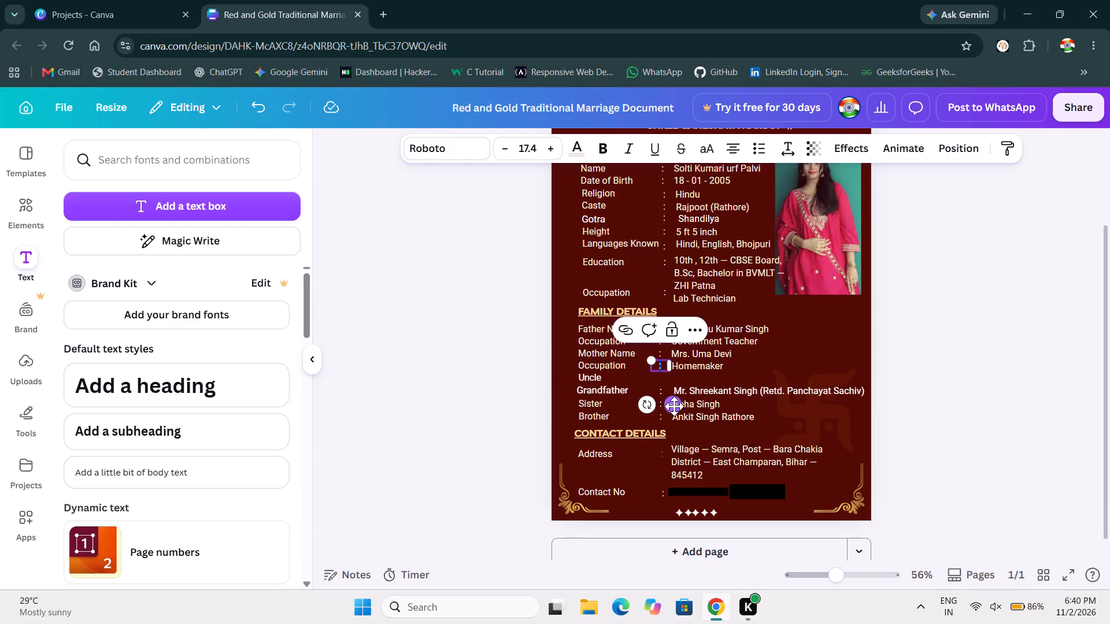
pyautogui.hotkey('ctrl', 'c')
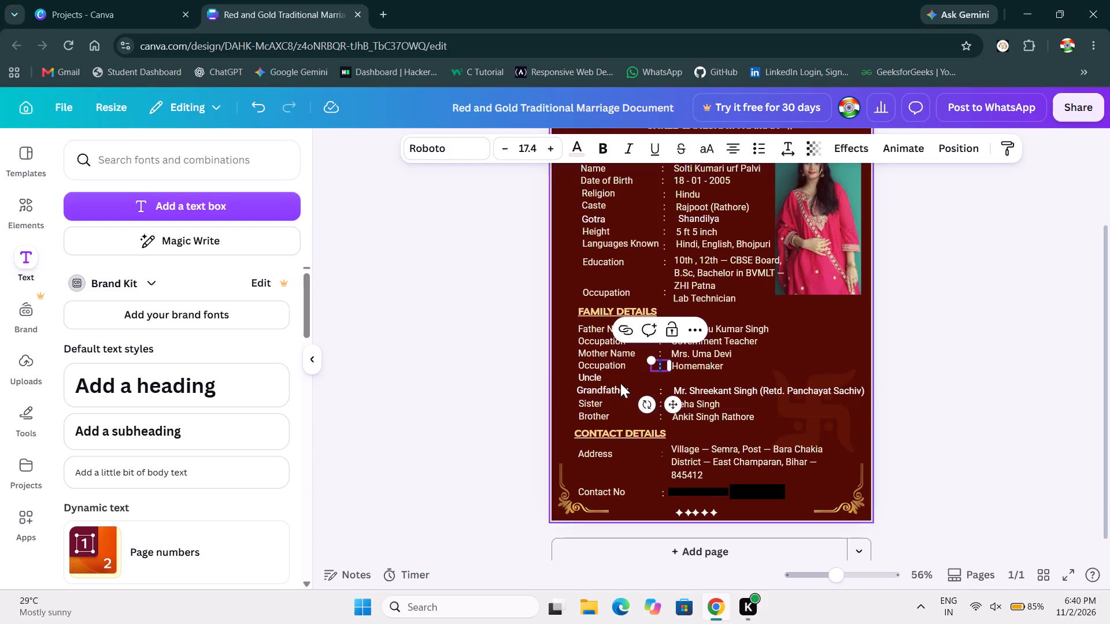
pyautogui.click(467, 373)
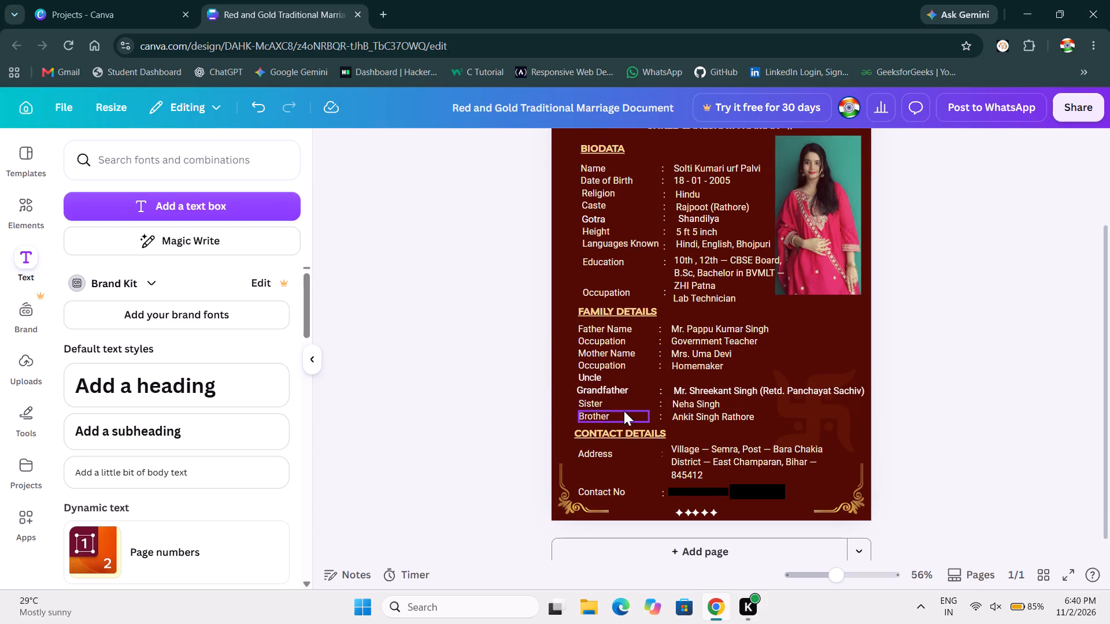
# Shift the Grandfather label slightly to the right so it lines up with the other labels.
pyautogui.click(590, 392)
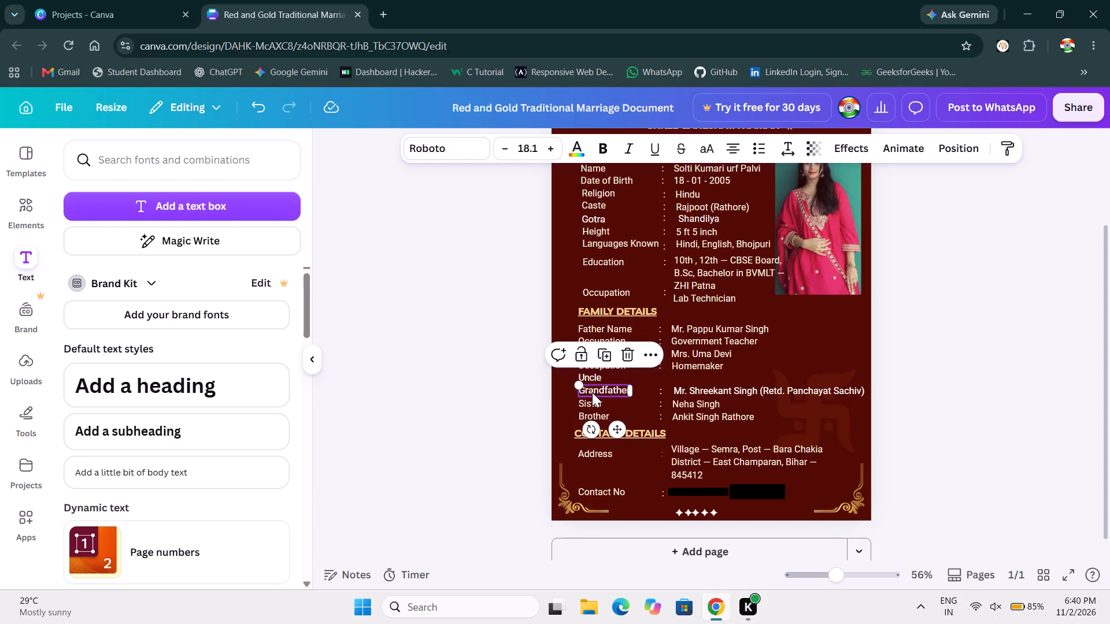
pyautogui.click(504, 384)
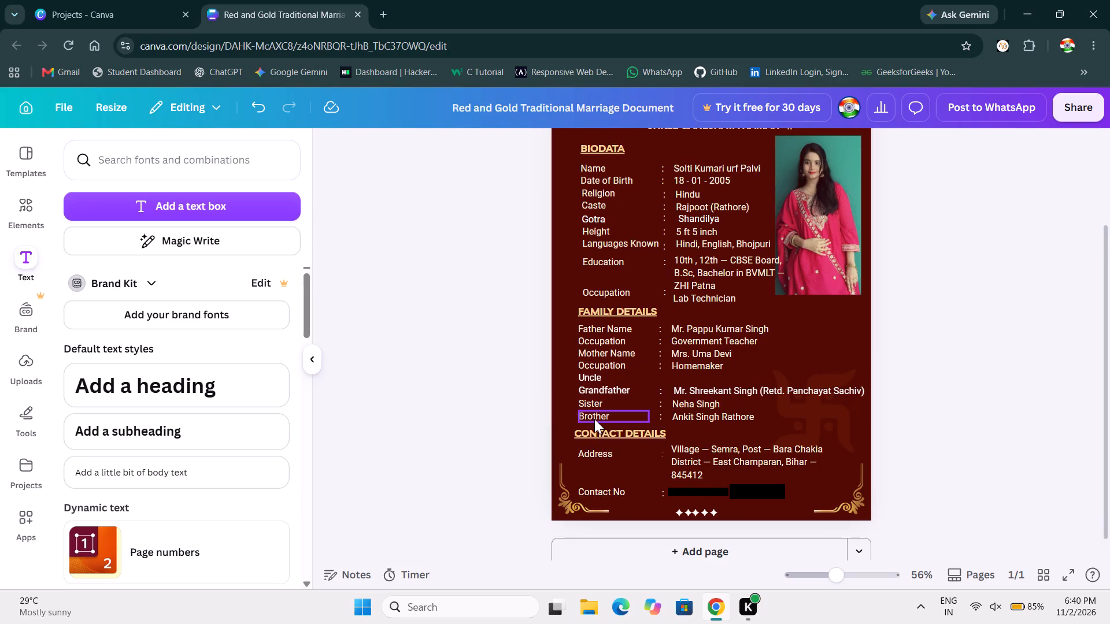
# Add another text box in the Uncle row, starting at the colon column, then widen it and enlarge its text to 12.9.
pyautogui.click(661, 380)
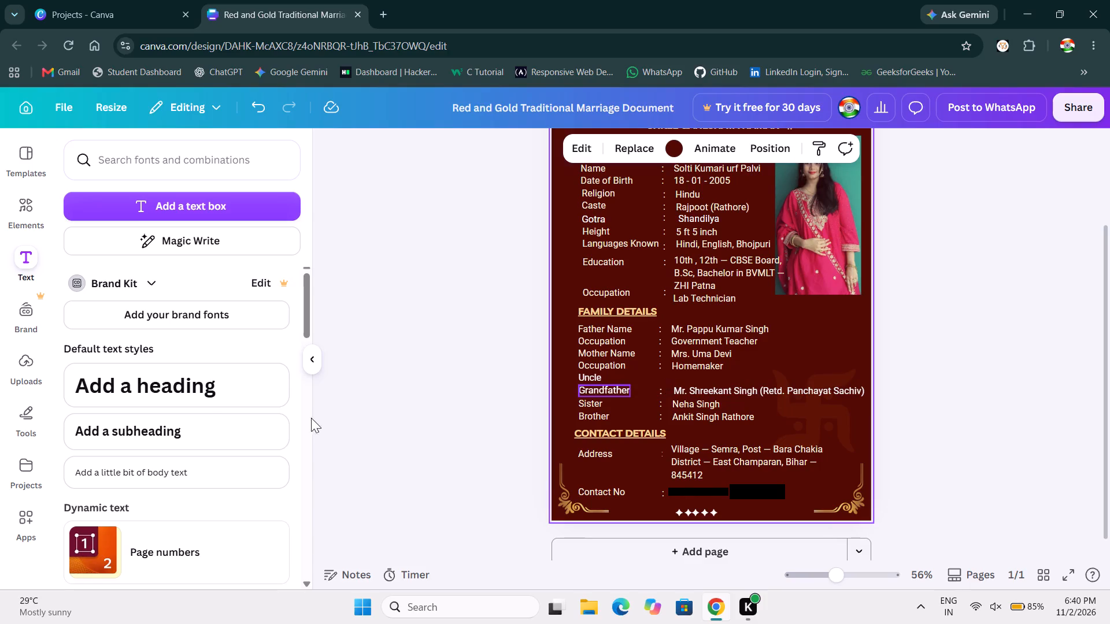
pyautogui.click(256, 205)
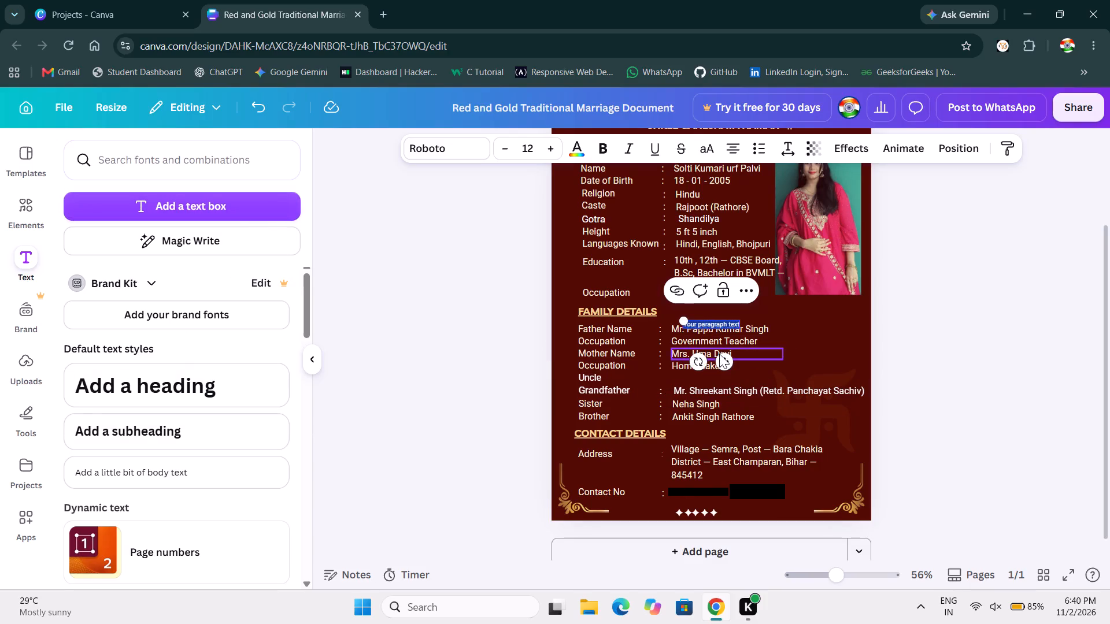
pyautogui.moveTo(723, 358); pyautogui.dragTo(706, 407)
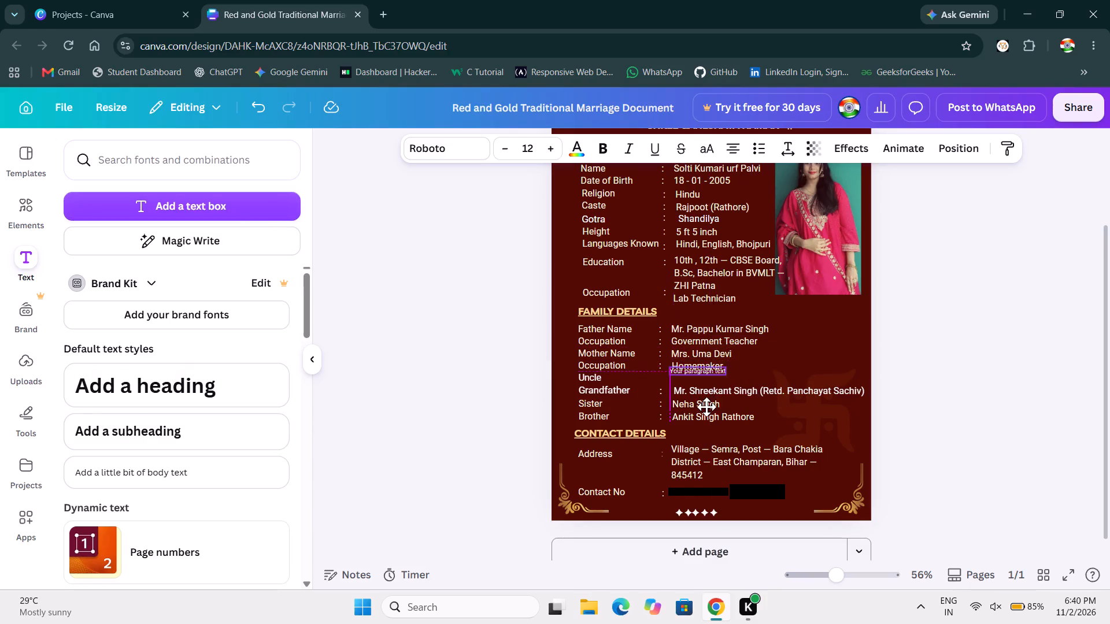
pyautogui.moveTo(706, 407); pyautogui.dragTo(700, 412)
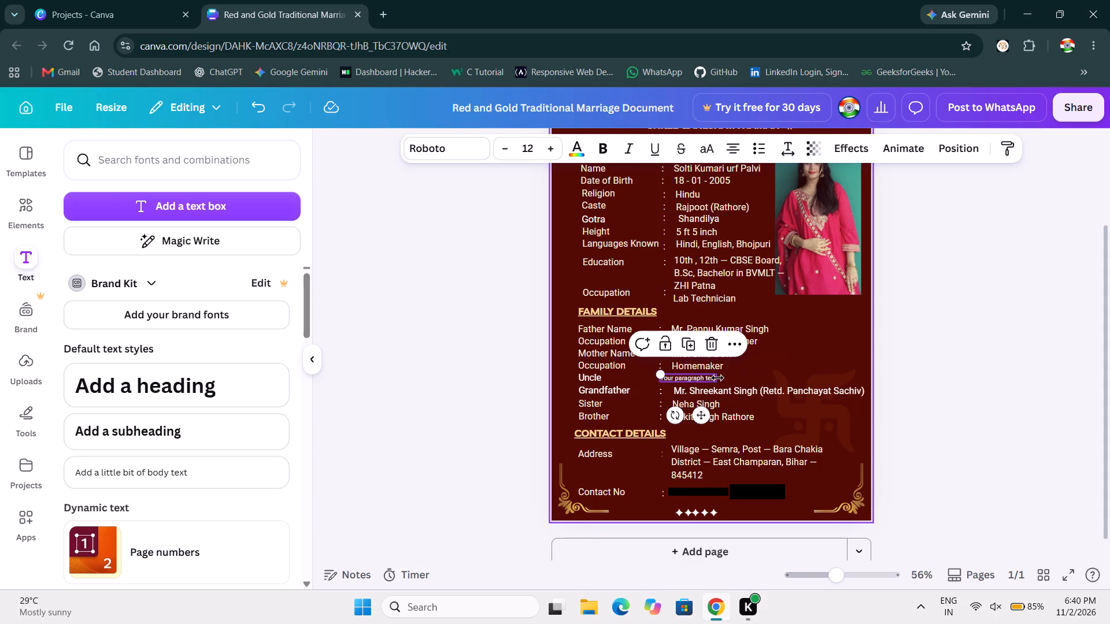
pyautogui.moveTo(717, 378); pyautogui.dragTo(740, 377)
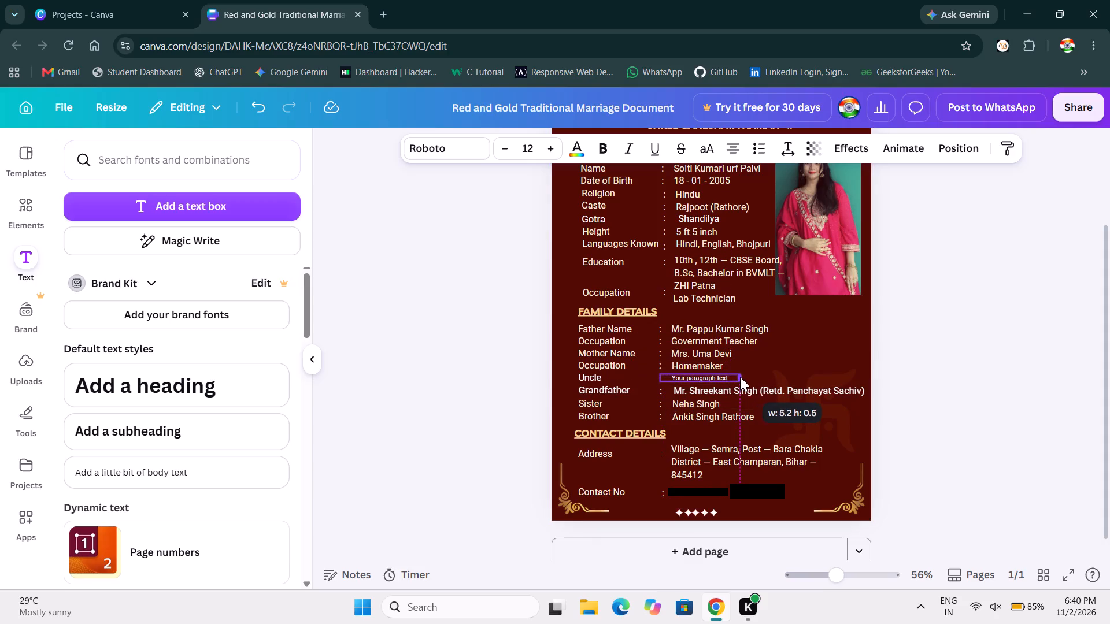
pyautogui.moveTo(740, 377); pyautogui.dragTo(748, 369)
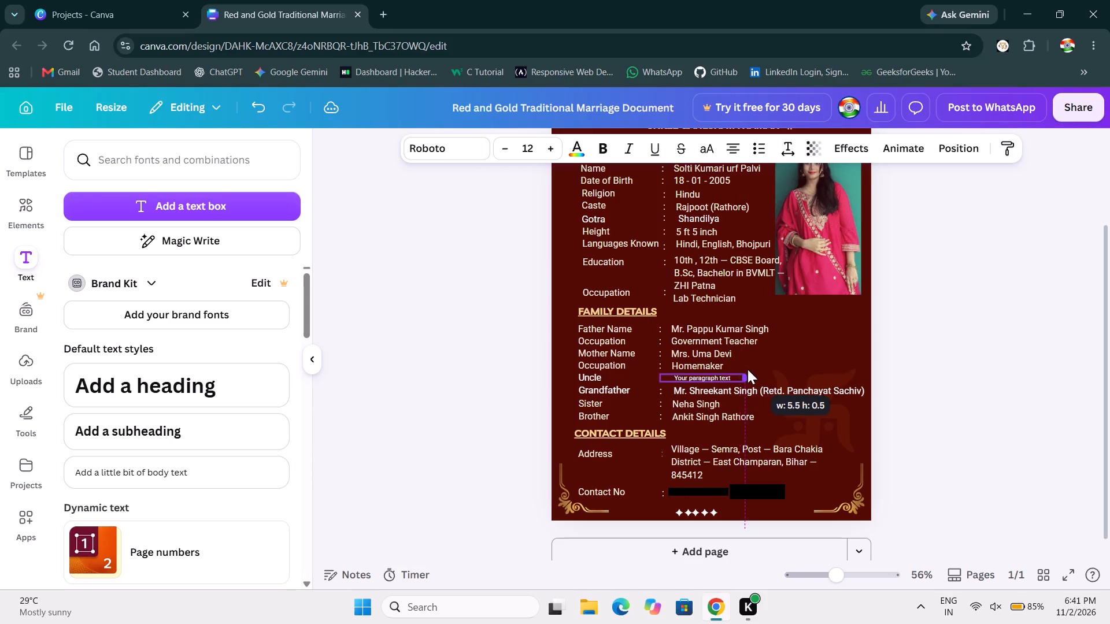
pyautogui.moveTo(748, 369); pyautogui.dragTo(752, 370)
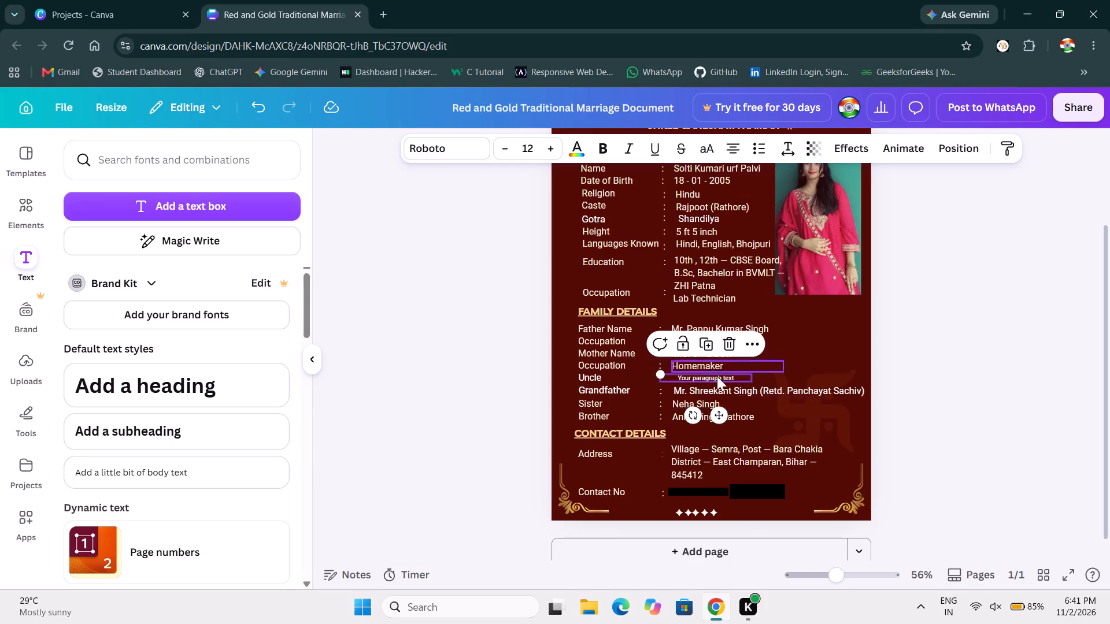
pyautogui.moveTo(751, 372); pyautogui.dragTo(756, 369)
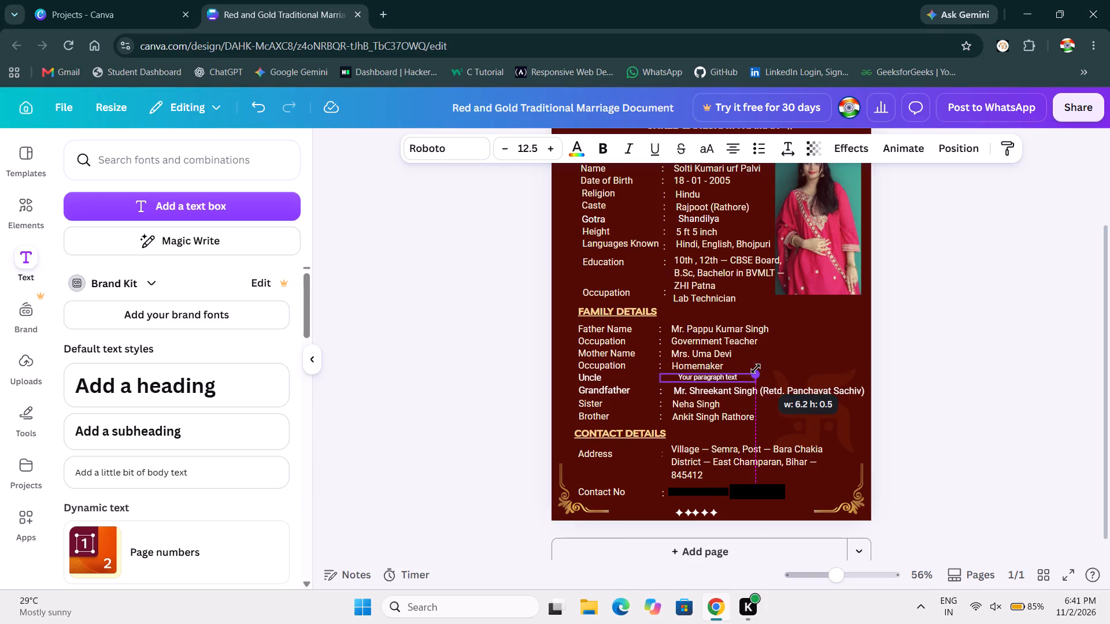
pyautogui.moveTo(756, 369); pyautogui.dragTo(756, 367)
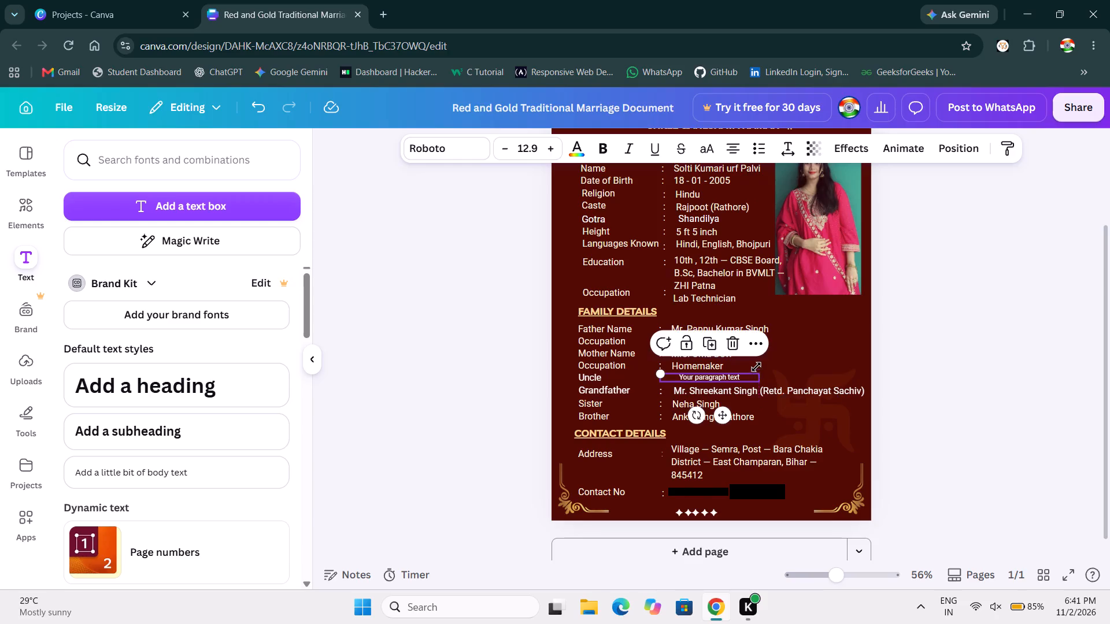
# Replace the placeholder text in the Uncle row's new text box with the copied colon and clear any spaces before it.
pyautogui.doubleClick(725, 376)
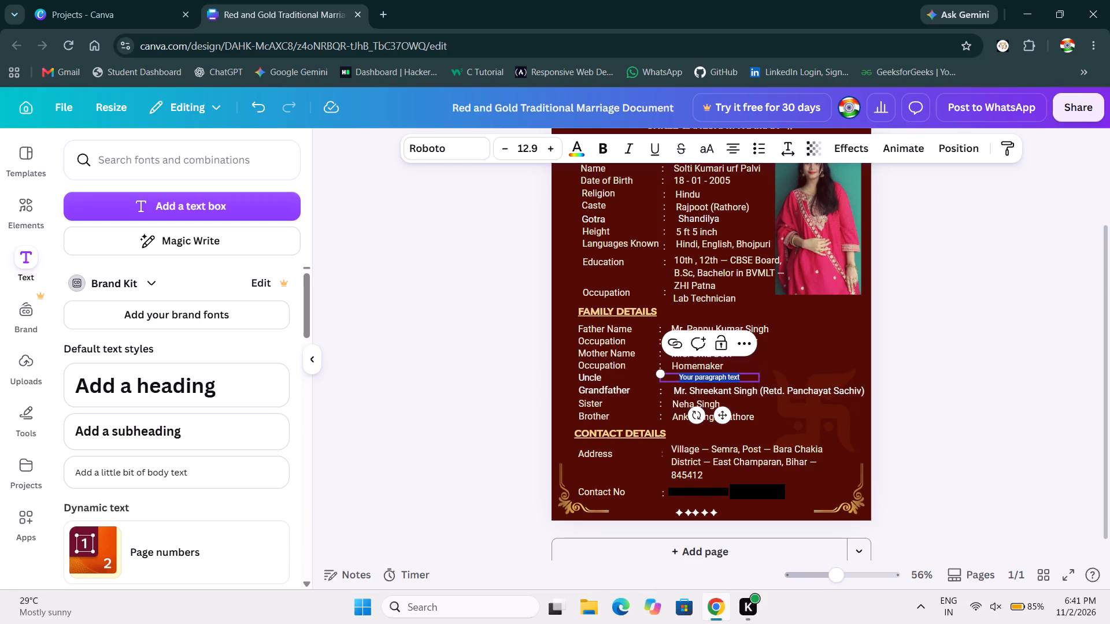
pyautogui.click(671, 376)
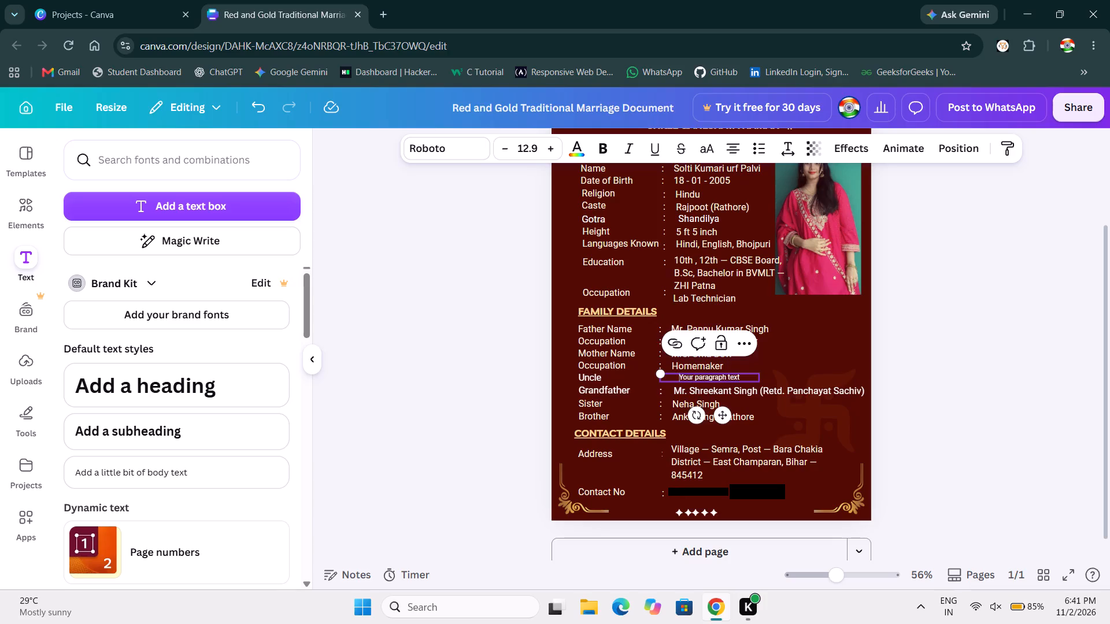
pyautogui.tripleClick(671, 376)
pyautogui.hotkey('ctrl', 'v')
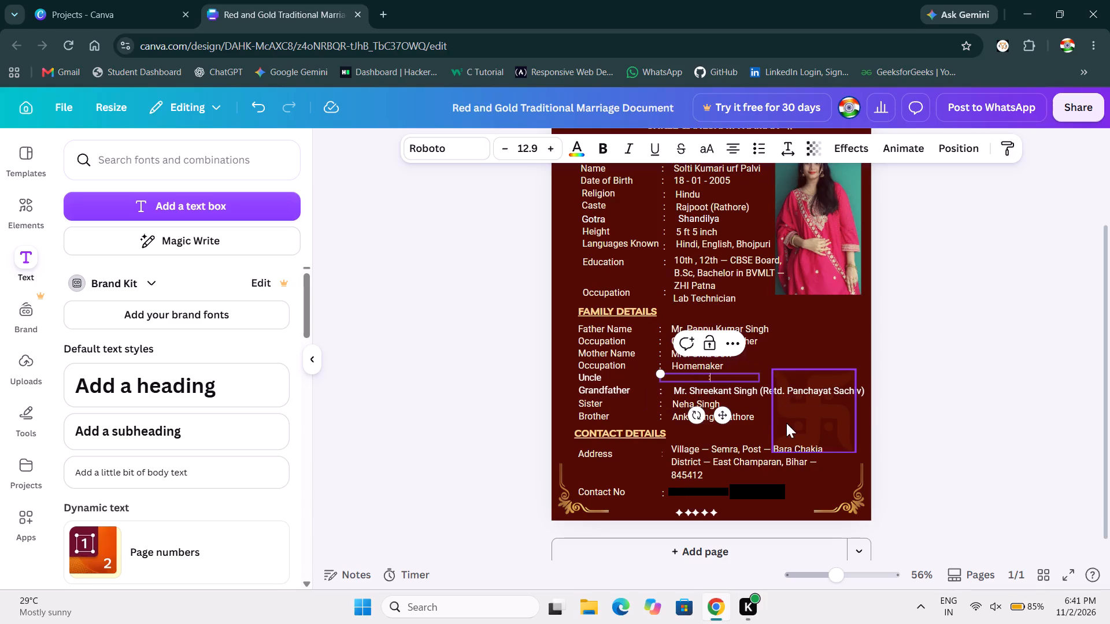
pyautogui.press('Left')
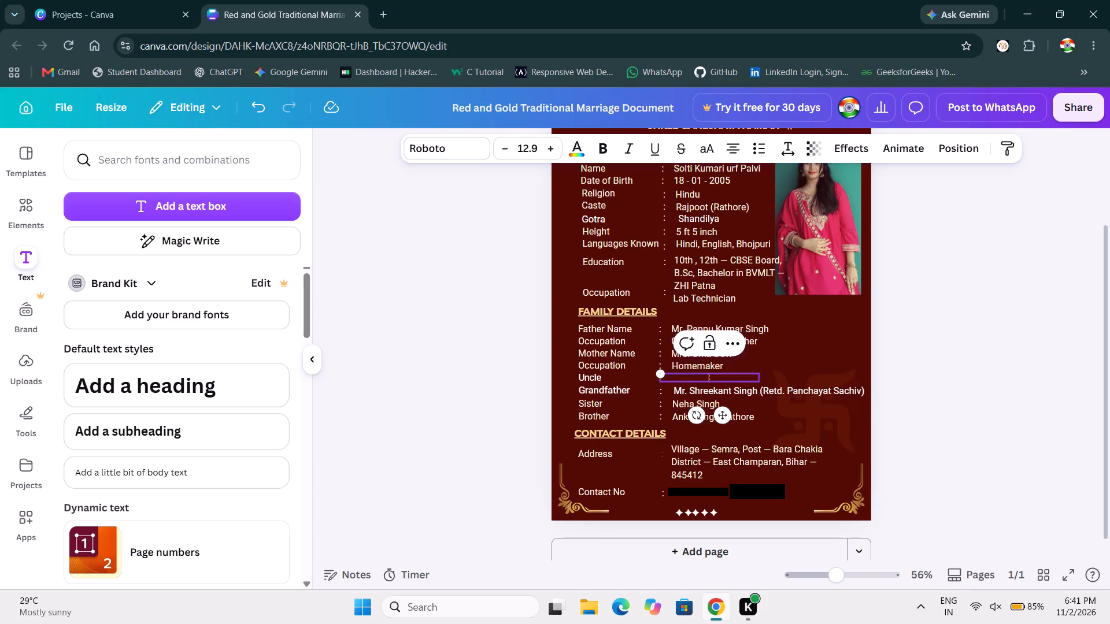
pyautogui.press('BackSpace')
pyautogui.press('BackSpace')
pyautogui.press('BackSpace')
pyautogui.press('BackSpace')
pyautogui.press('BackSpace')
pyautogui.press('BackSpace')
pyautogui.press('BackSpace')
pyautogui.press('BackSpace')
pyautogui.press('BackSpace')
# Narrow the Uncle row's colon text box to a width of about 1.
pyautogui.moveTo(763, 378); pyautogui.dragTo(675, 385)
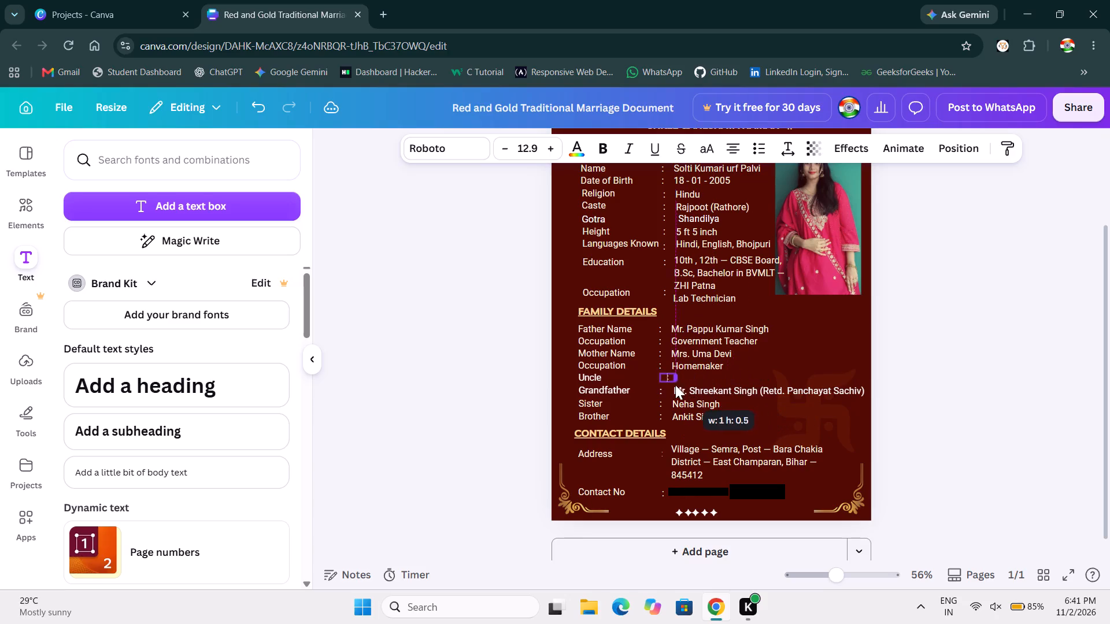
pyautogui.moveTo(675, 385); pyautogui.dragTo(657, 385)
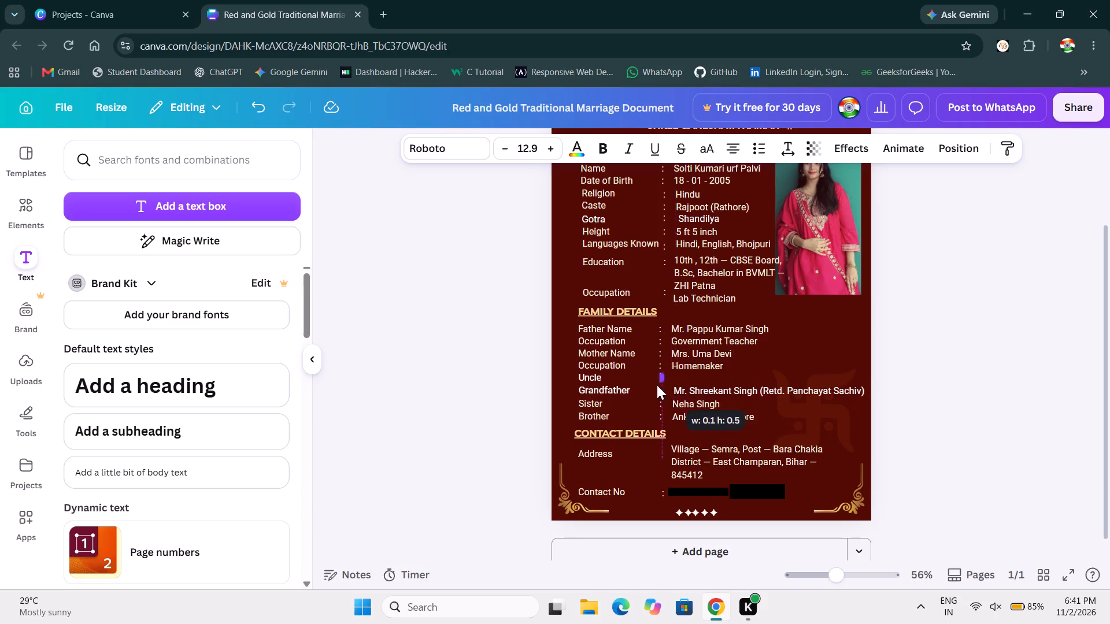
pyautogui.moveTo(657, 385); pyautogui.dragTo(675, 385)
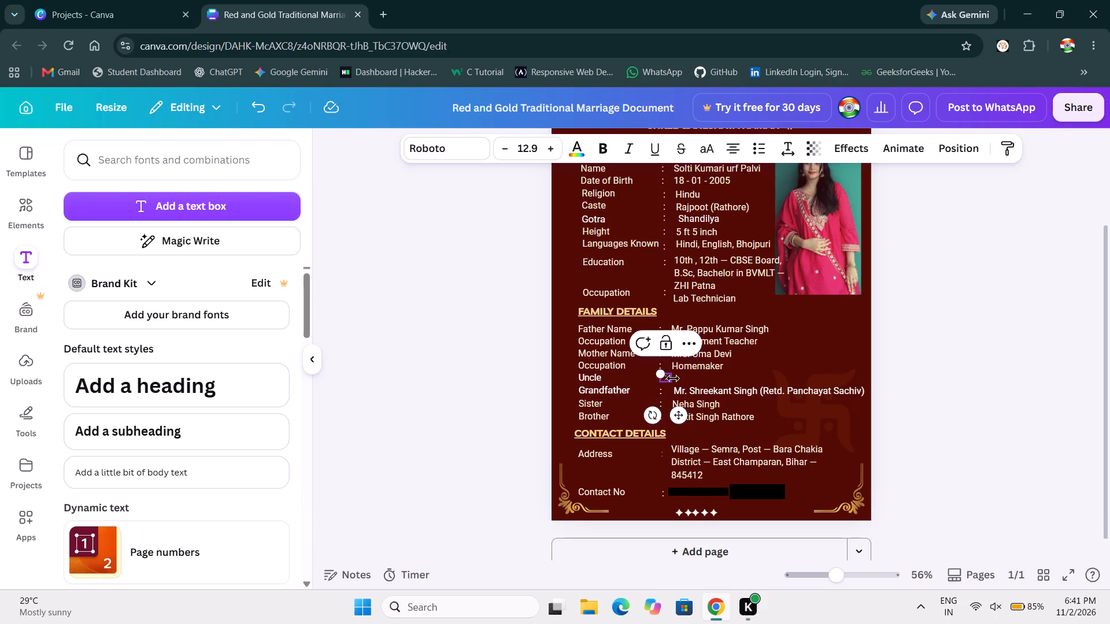
pyautogui.click(670, 378)
pyautogui.moveTo(673, 378); pyautogui.dragTo(690, 377)
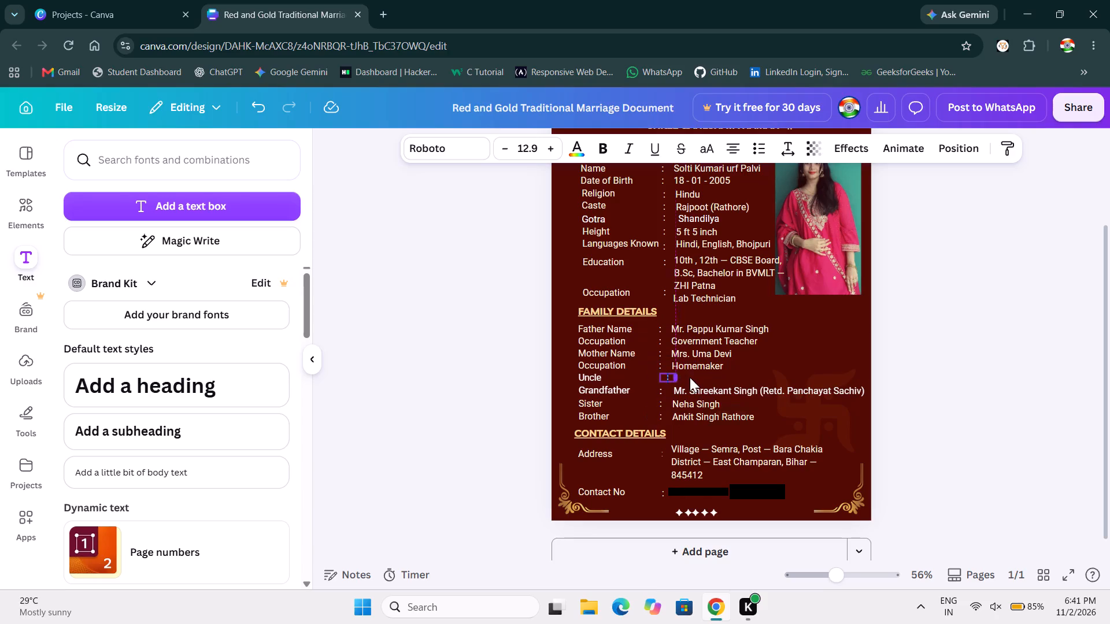
pyautogui.moveTo(690, 377); pyautogui.dragTo(680, 378)
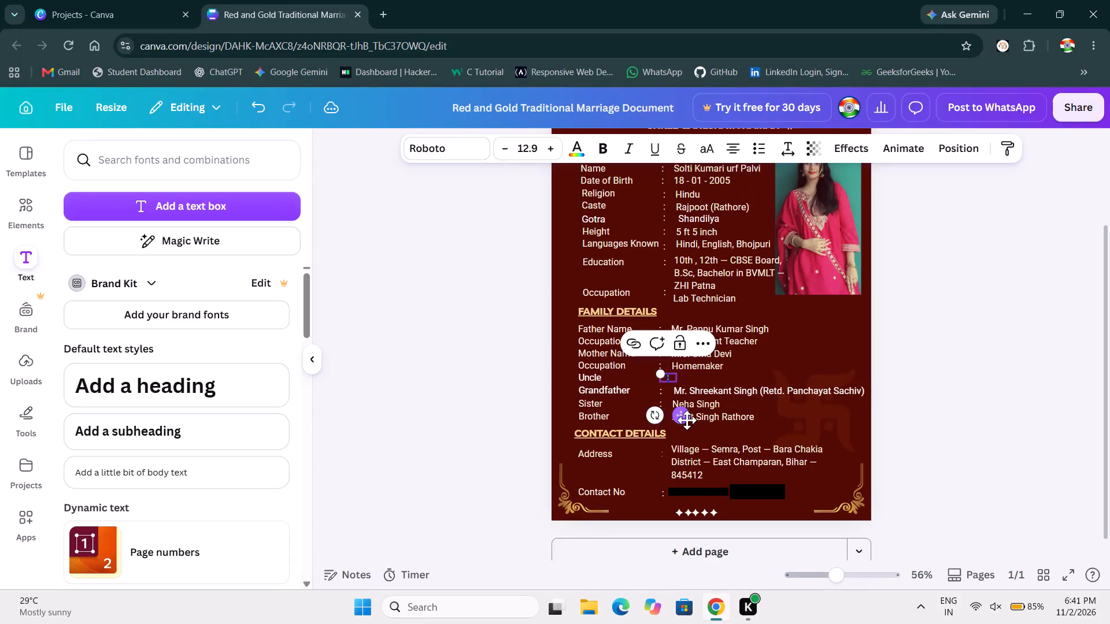
# Move the Uncle row's colon so it lines up with the colons in the rows above and below.
pyautogui.moveTo(683, 416); pyautogui.dragTo(679, 416)
pyautogui.moveTo(679, 416); pyautogui.dragTo(676, 416)
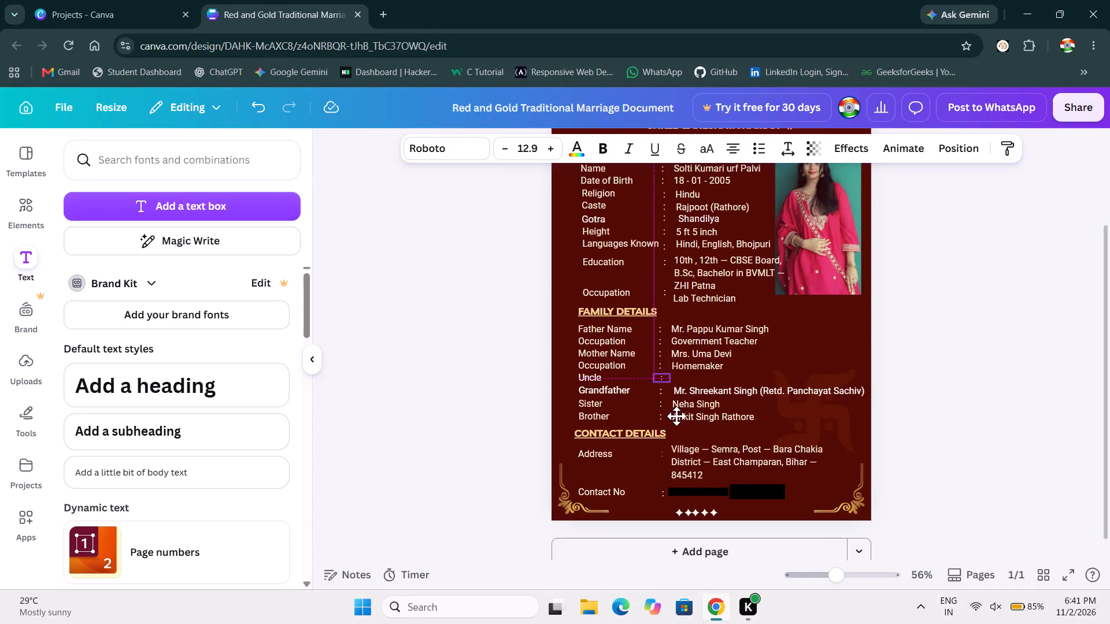
pyautogui.moveTo(676, 416); pyautogui.dragTo(676, 416)
pyautogui.click(933, 388)
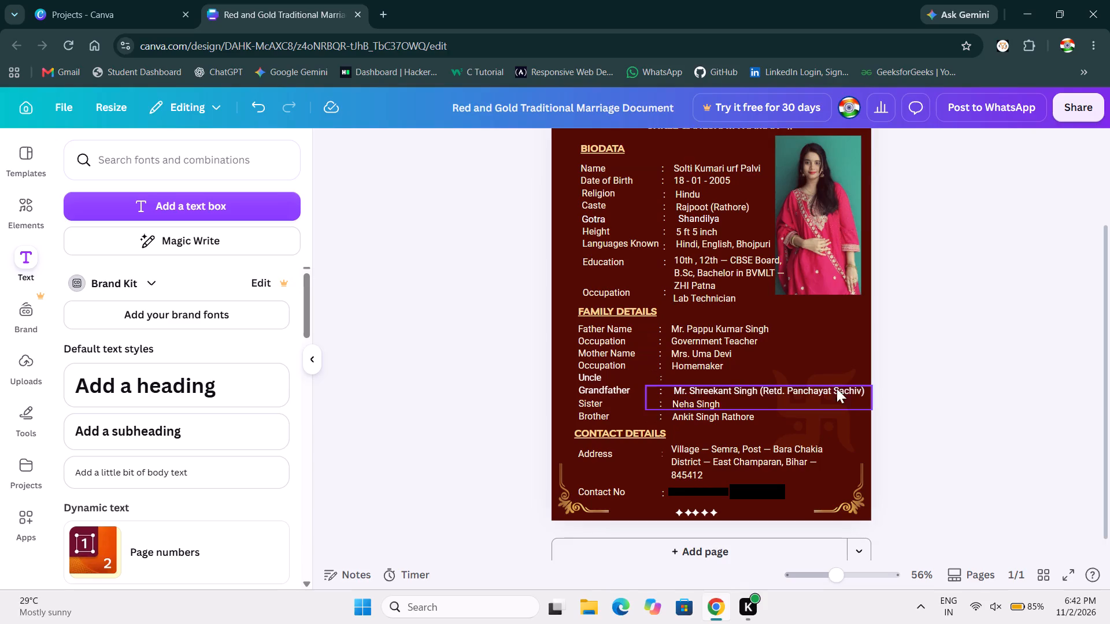
pyautogui.click(661, 380)
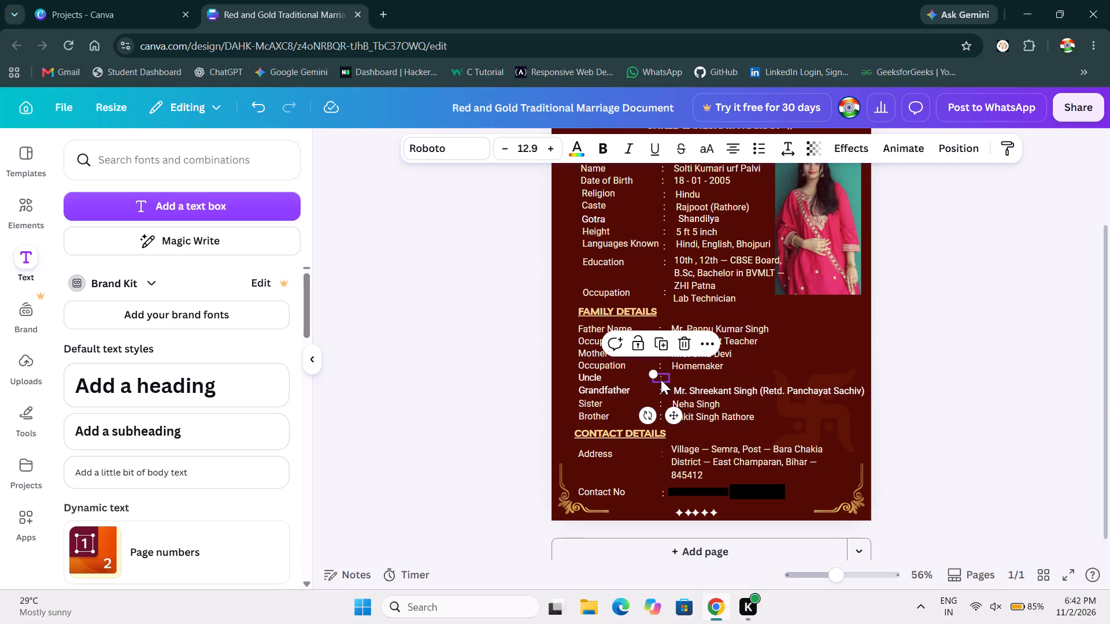
pyautogui.click(674, 417)
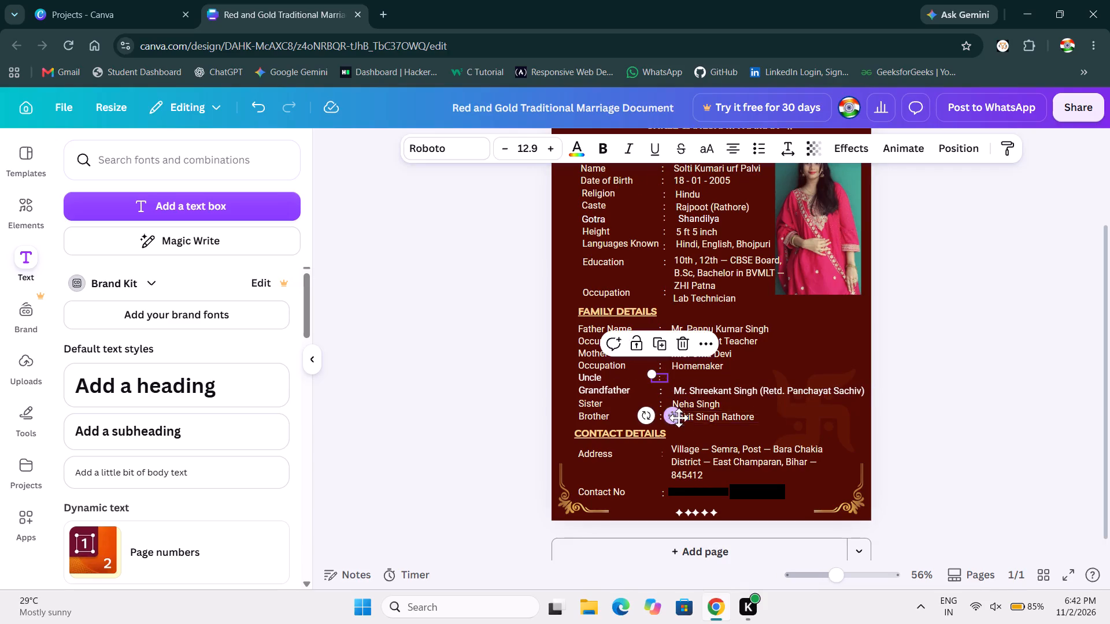
pyautogui.click(672, 417)
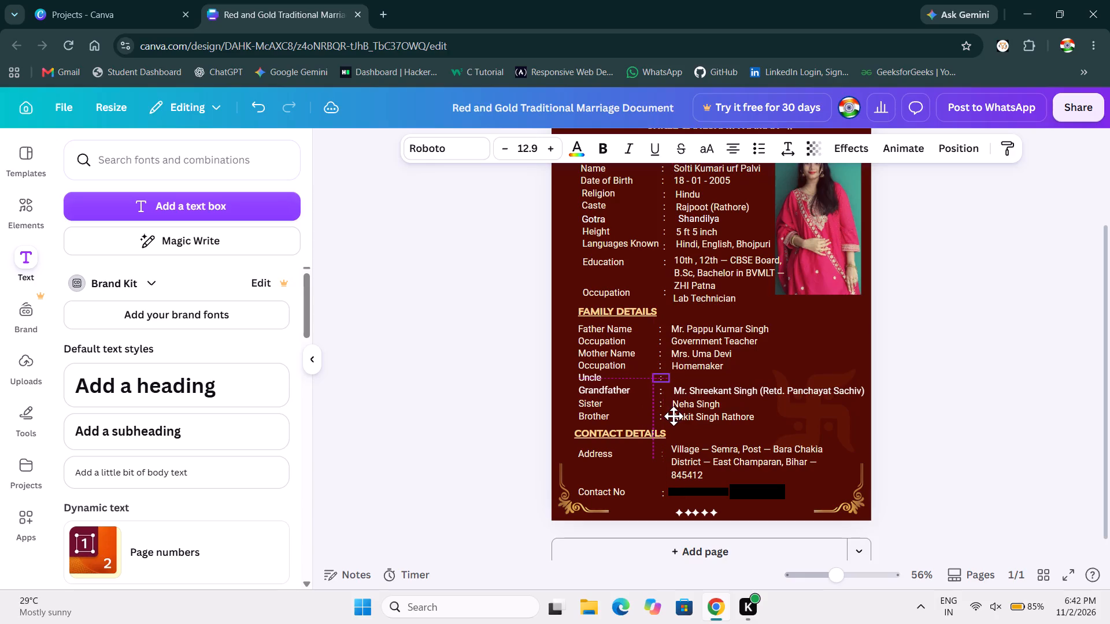
pyautogui.click(956, 406)
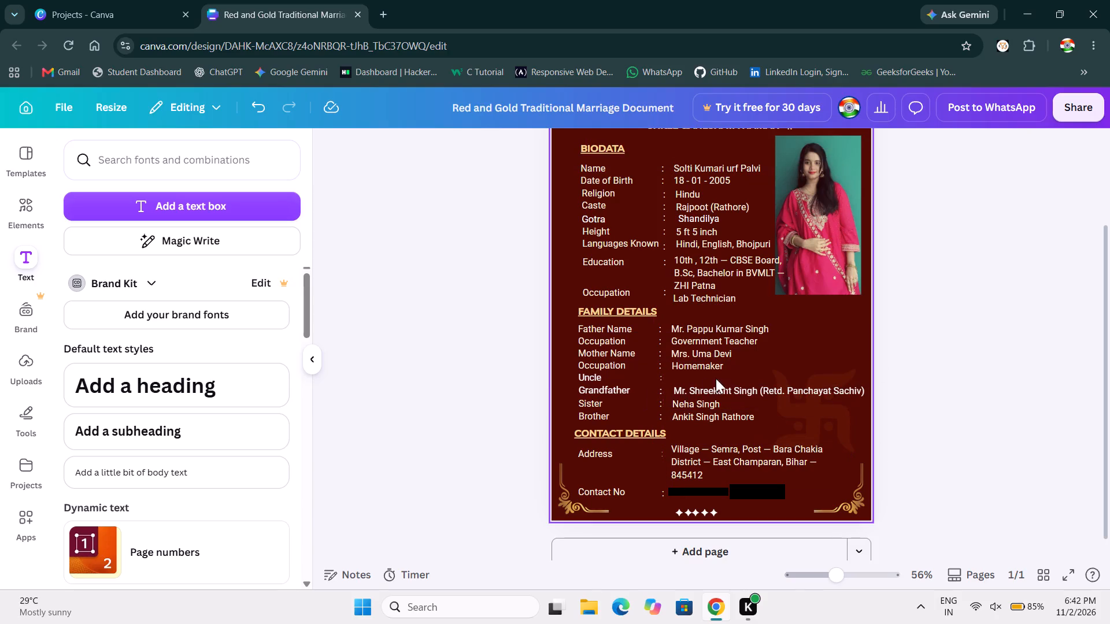
# Add a text box after the Uncle row's colon, widen it to about 7.5 and enlarge its text to 12.7.
pyautogui.click(193, 208)
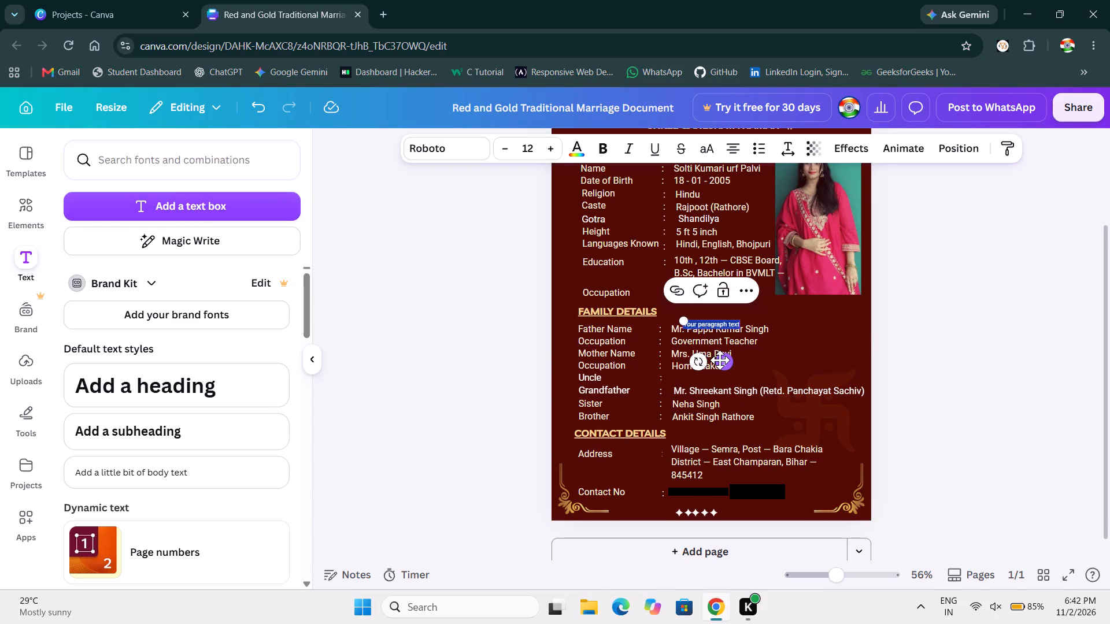
pyautogui.moveTo(726, 362); pyautogui.dragTo(723, 407)
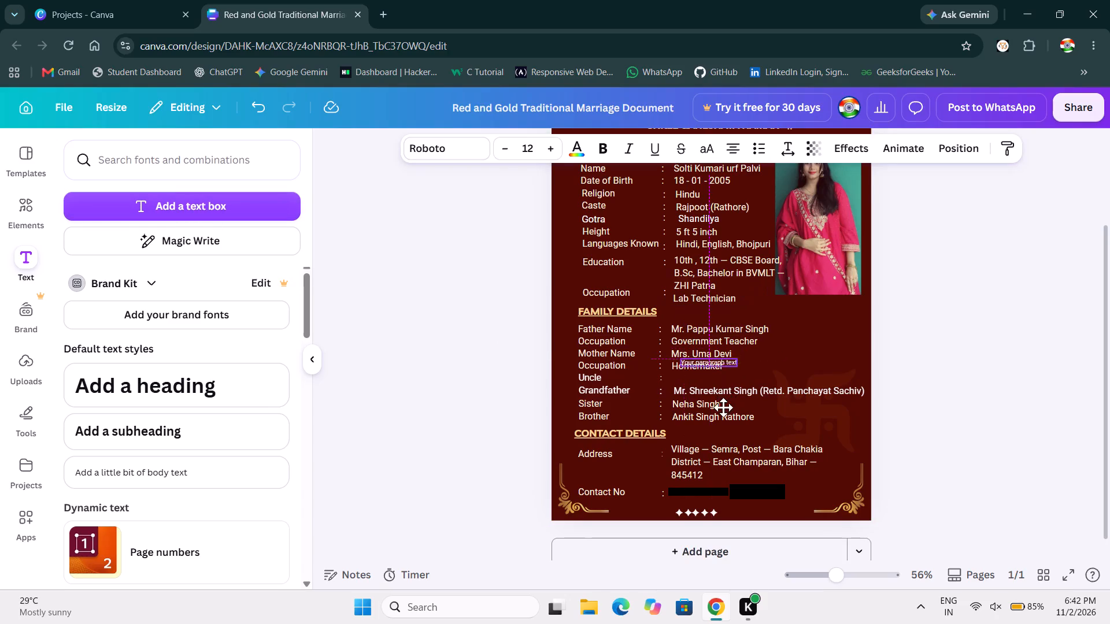
pyautogui.moveTo(723, 407); pyautogui.dragTo(712, 415)
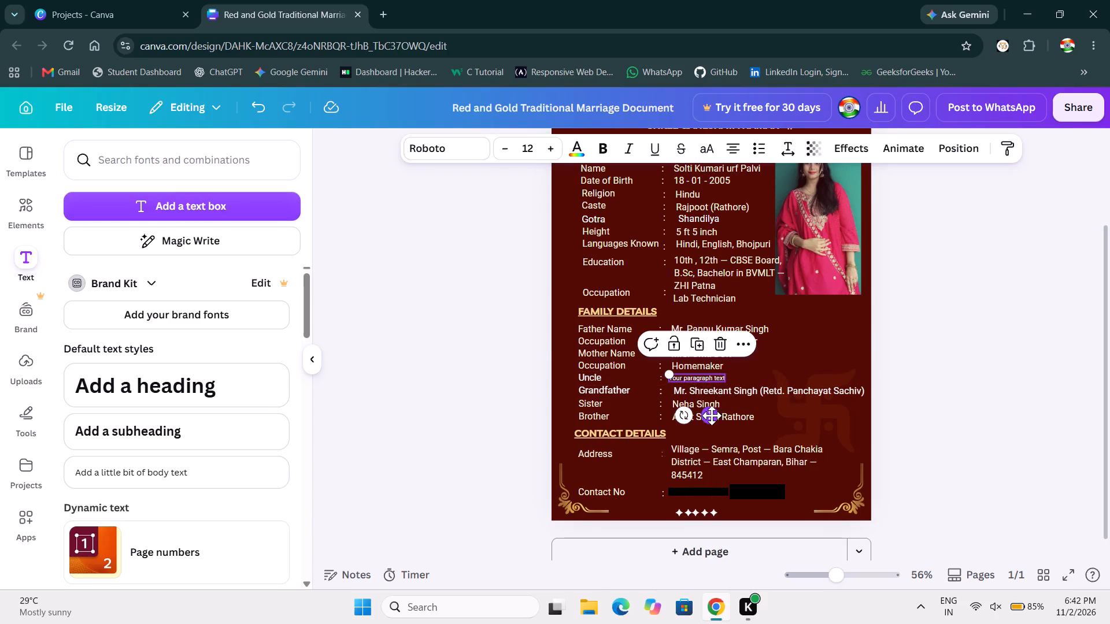
pyautogui.moveTo(728, 378); pyautogui.dragTo(776, 378)
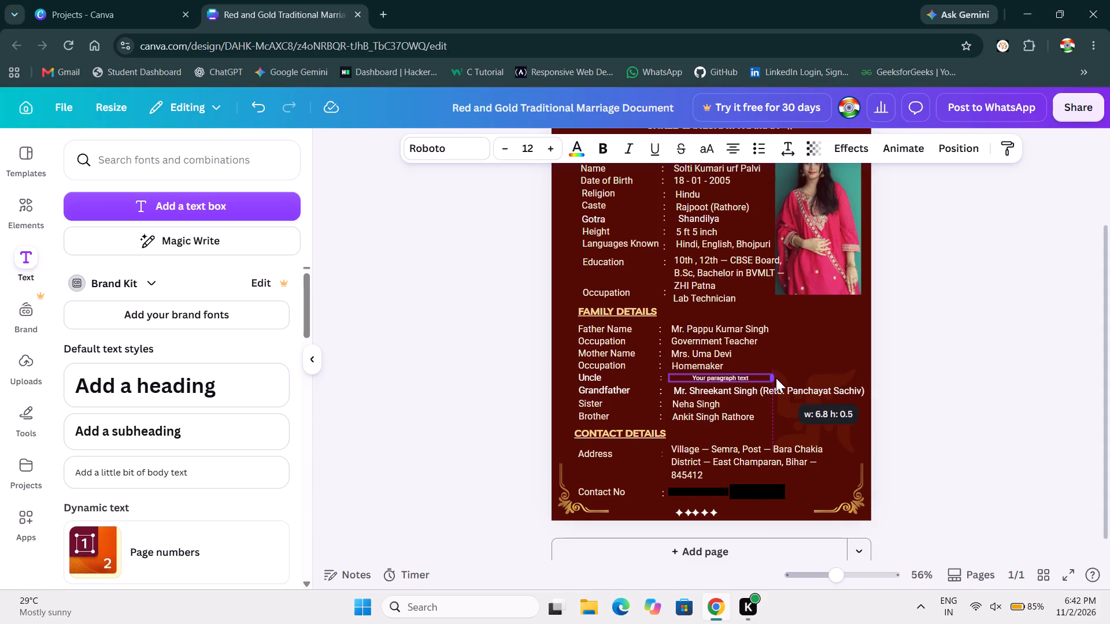
pyautogui.moveTo(776, 378); pyautogui.dragTo(782, 378)
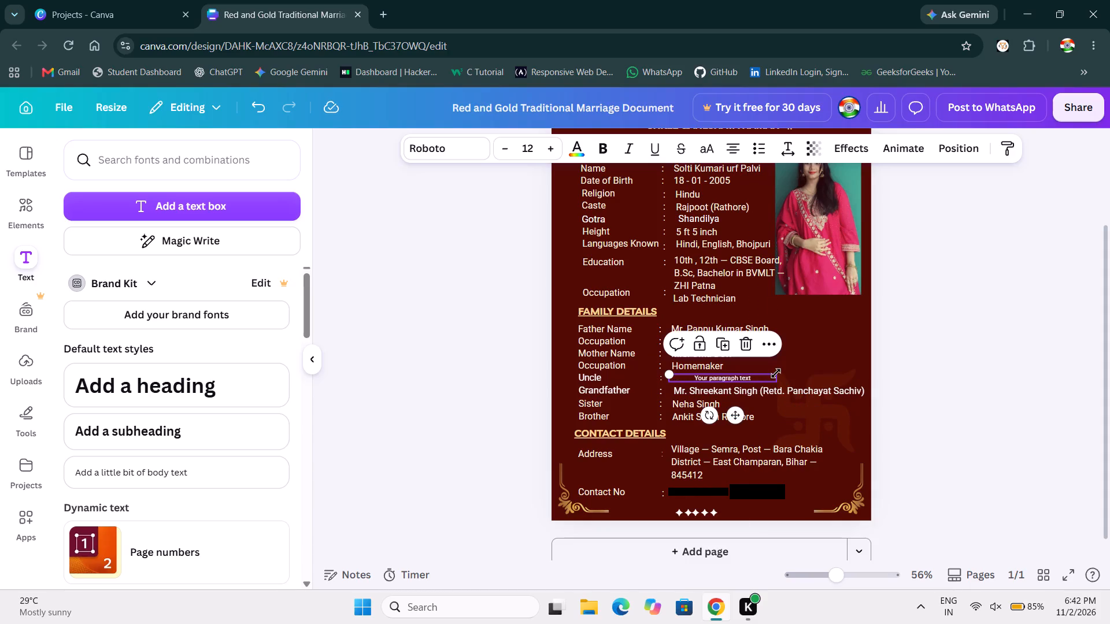
pyautogui.moveTo(776, 373); pyautogui.dragTo(780, 367)
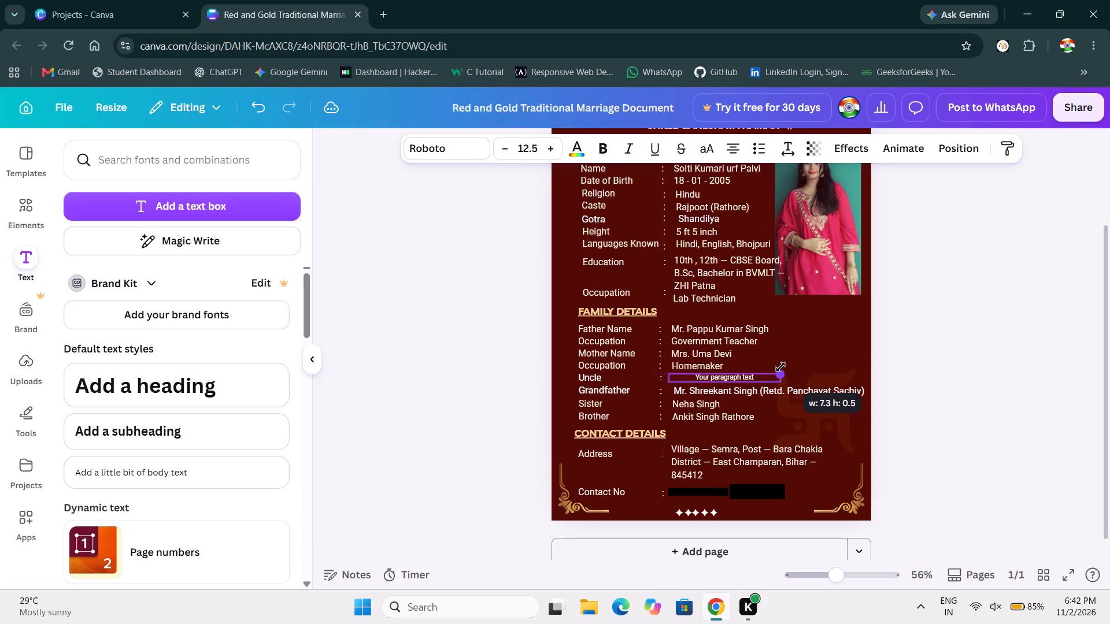
pyautogui.moveTo(780, 367); pyautogui.dragTo(779, 364)
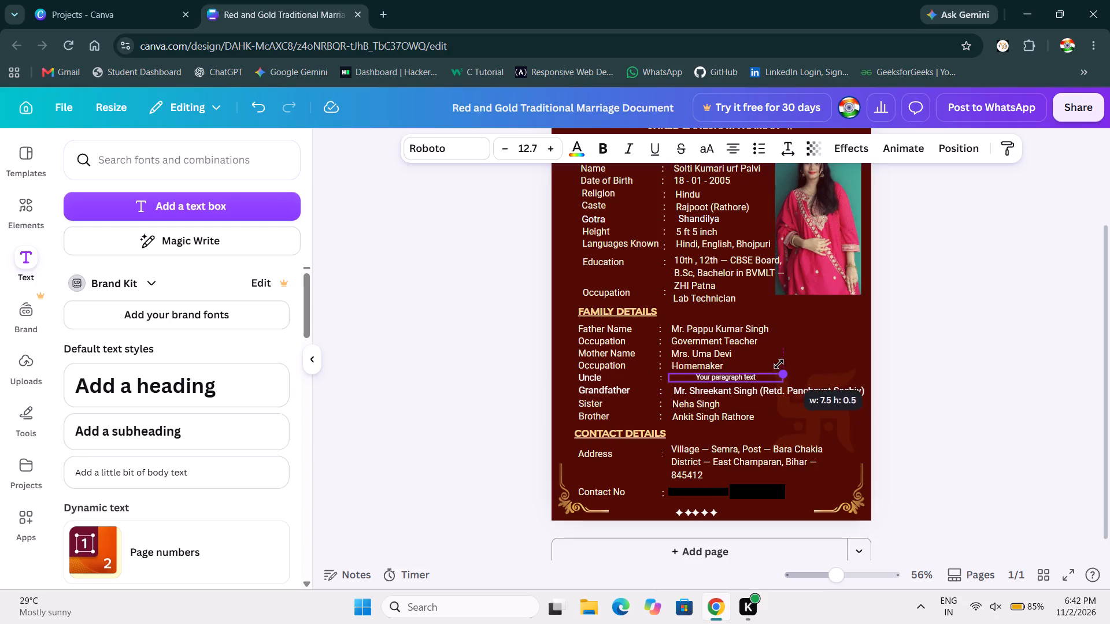
pyautogui.moveTo(779, 364); pyautogui.dragTo(781, 362)
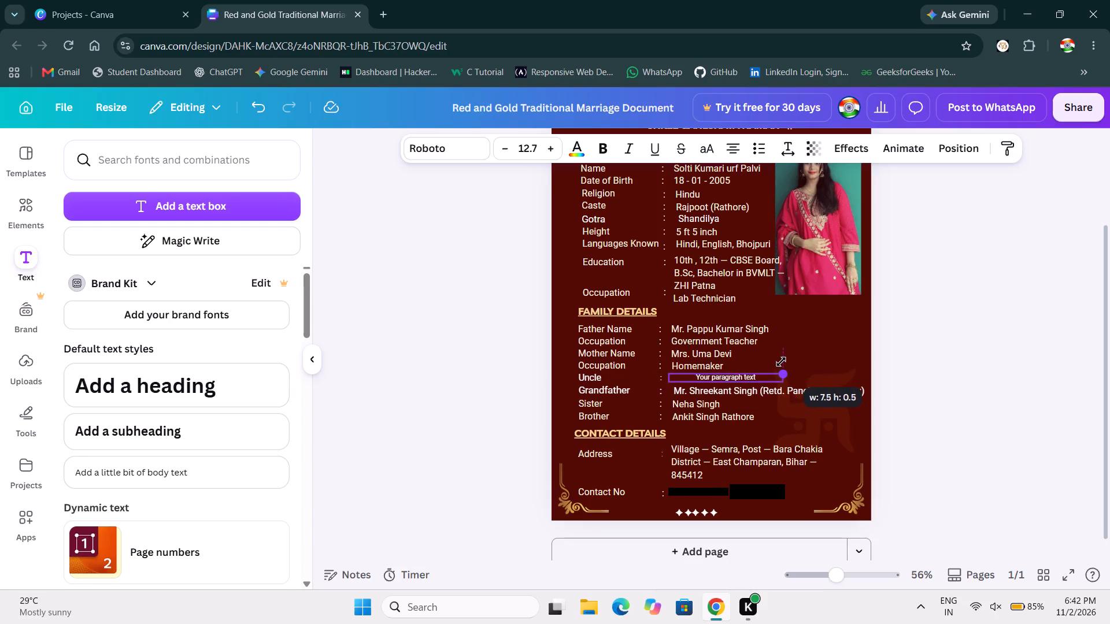
pyautogui.moveTo(781, 362); pyautogui.dragTo(781, 361)
pyautogui.moveTo(781, 361); pyautogui.dragTo(781, 361)
pyautogui.click(964, 382)
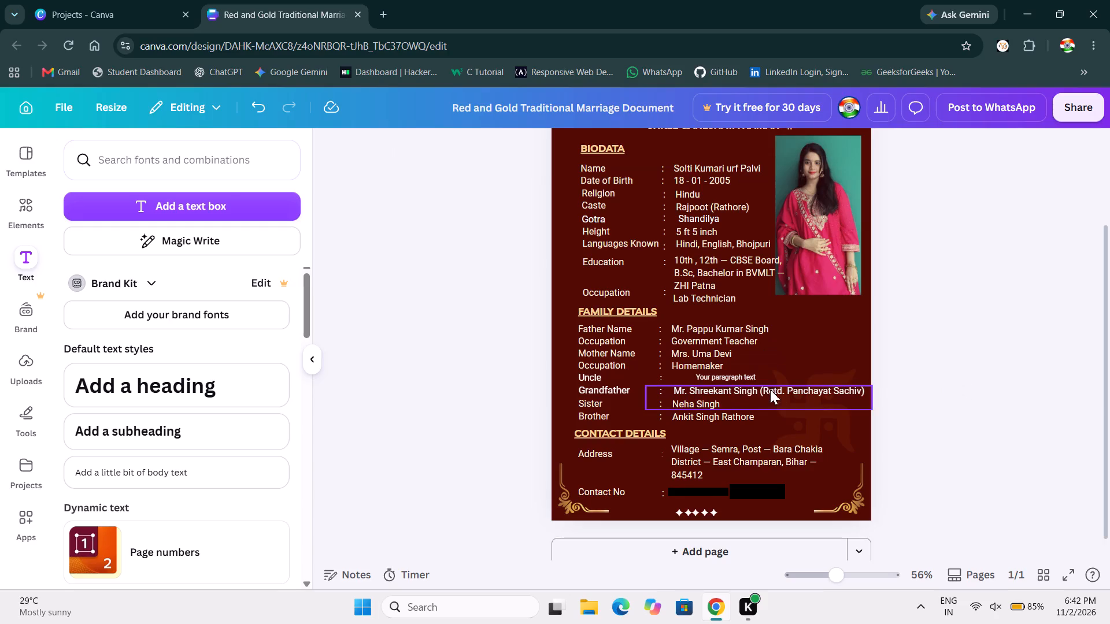
# Replace the placeholder text after the Uncle row's colon with the uncle's full name, preceded by "Mr.".
pyautogui.click(732, 377)
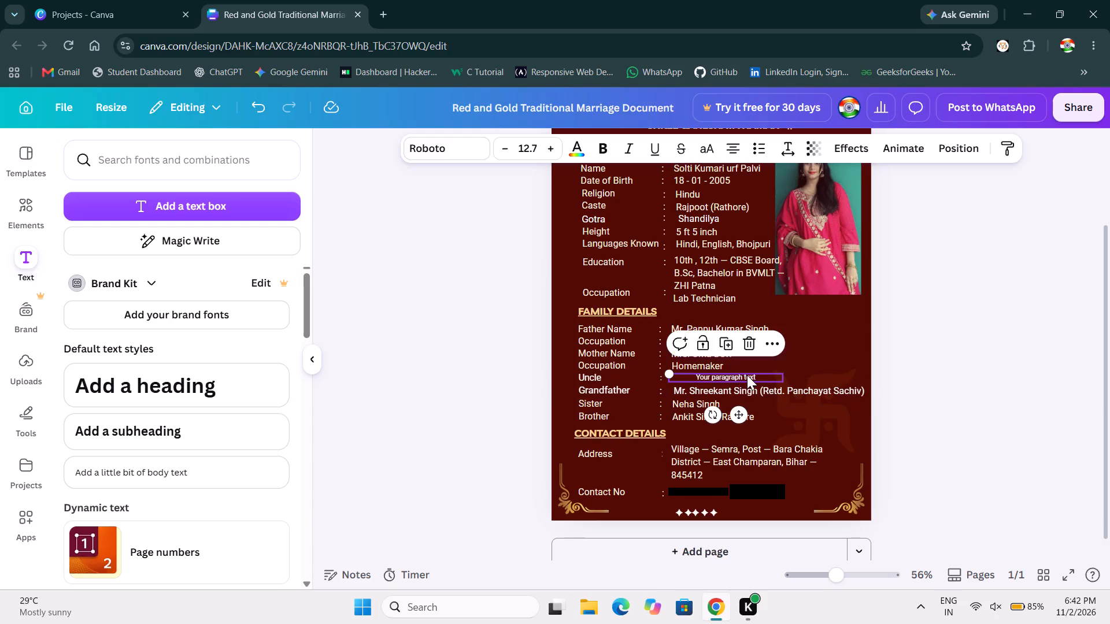
pyautogui.doubleClick(747, 375)
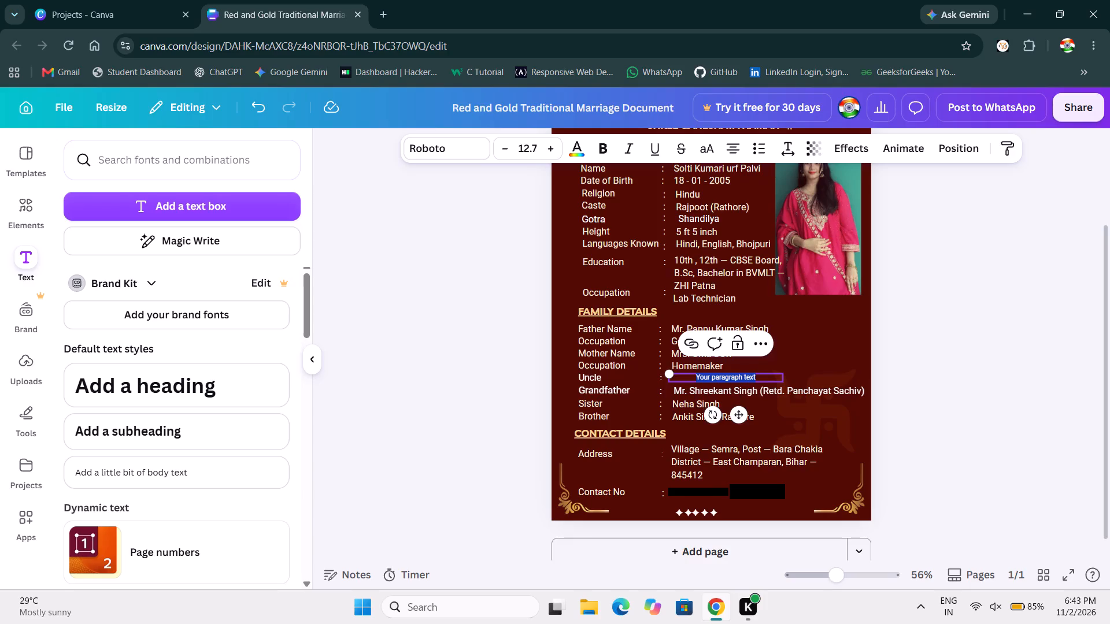
pyautogui.hotkey('shift', 'm')
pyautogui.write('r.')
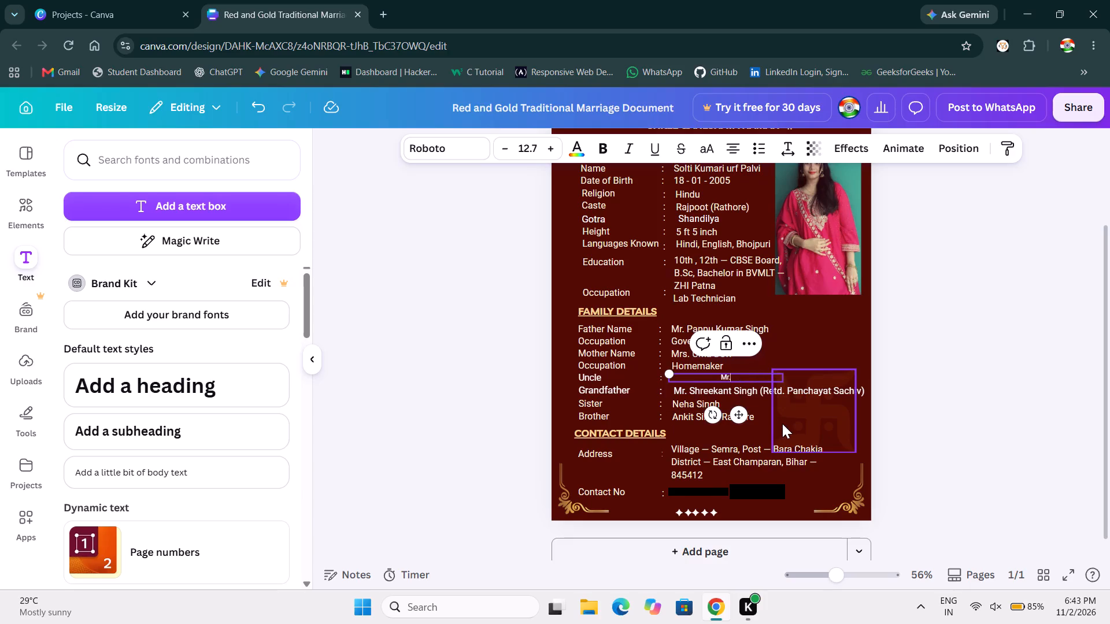
# Complete the Uncle row's entry by adding the uncle's full name after "Mr." in the text box beside the colon.
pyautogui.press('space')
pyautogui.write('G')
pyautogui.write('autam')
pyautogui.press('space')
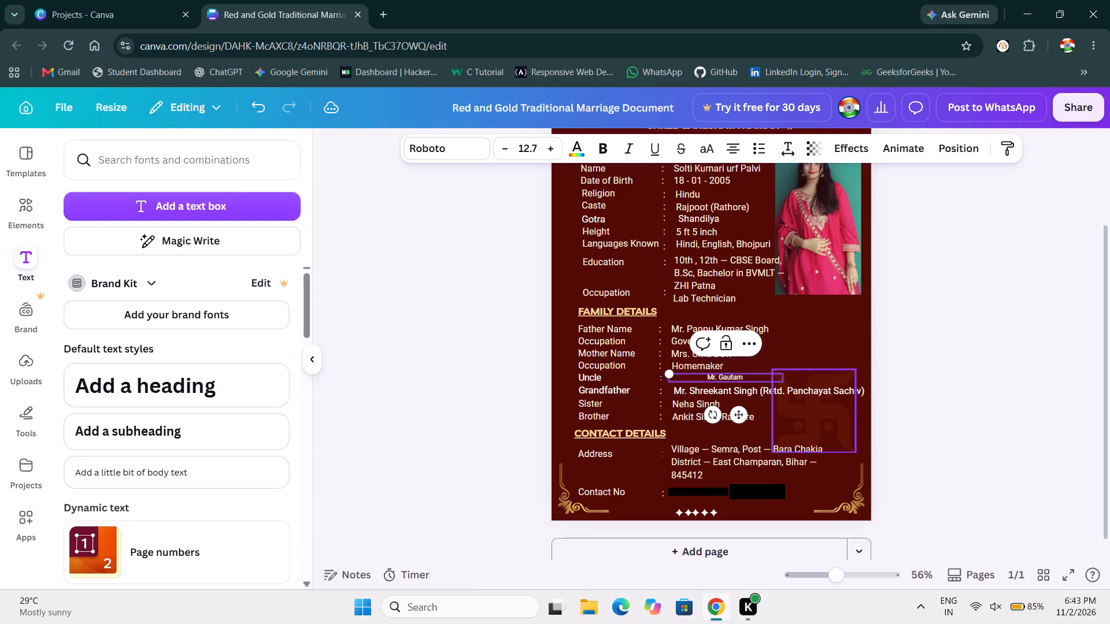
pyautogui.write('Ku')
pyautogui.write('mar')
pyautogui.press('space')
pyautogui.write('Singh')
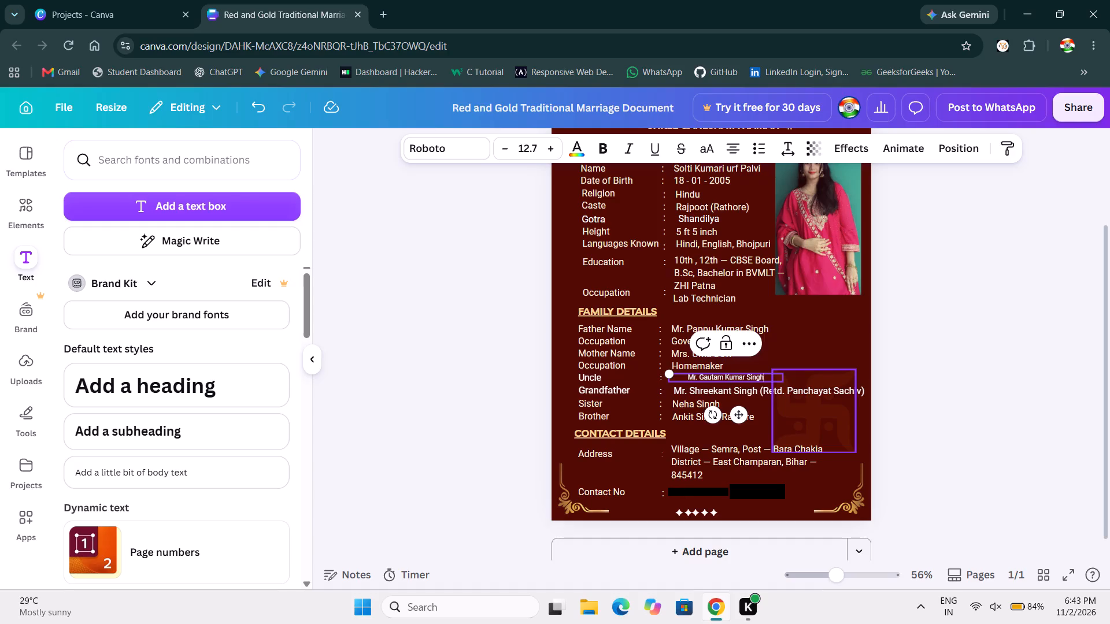
pyautogui.click(768, 377)
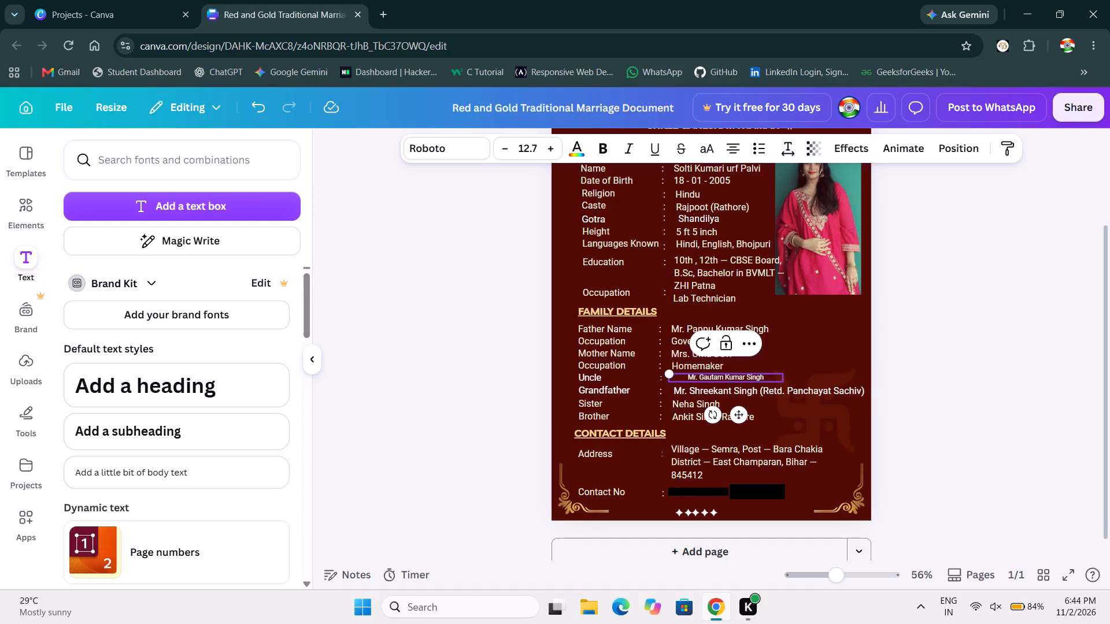
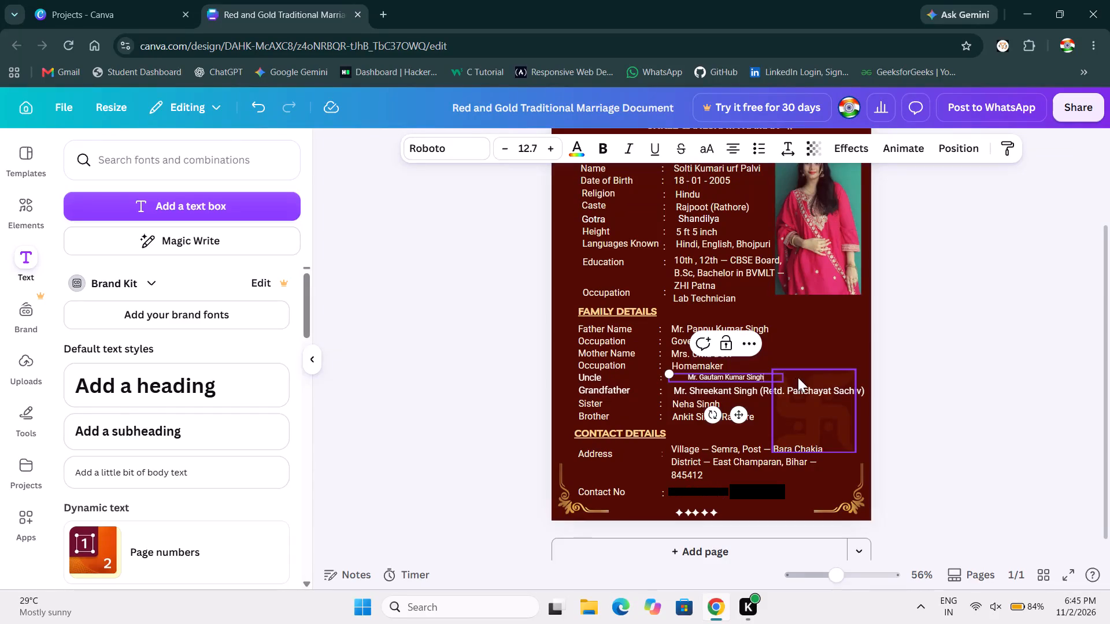
# Move the uncle's name beside the Uncle row's colon so it lines up with the values above and below.
pyautogui.click(786, 352)
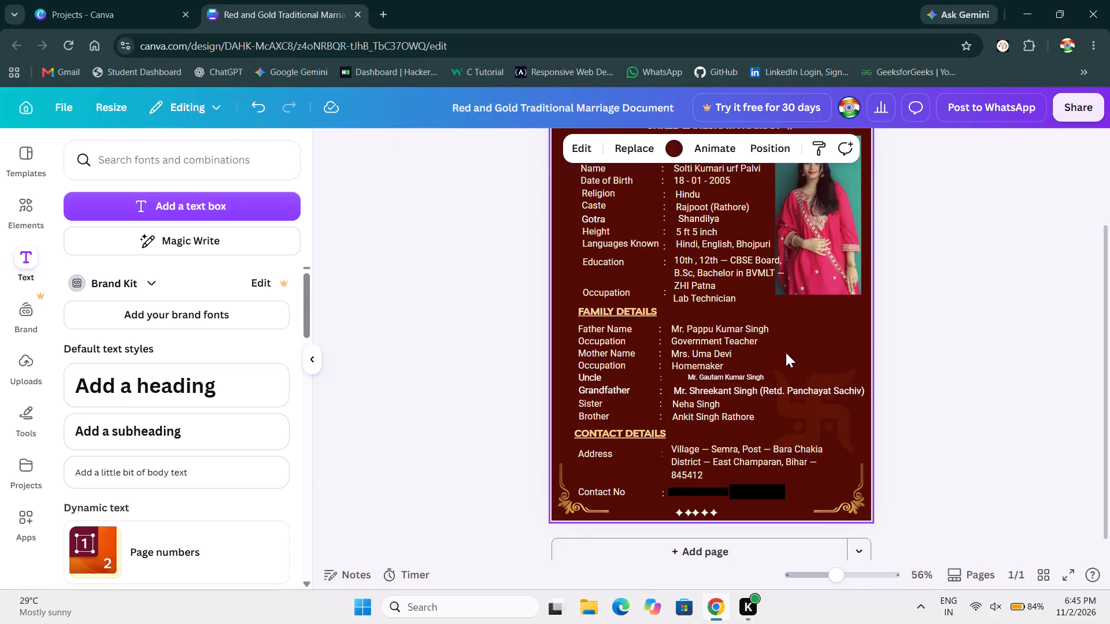
pyautogui.moveTo(737, 375); pyautogui.dragTo(721, 377)
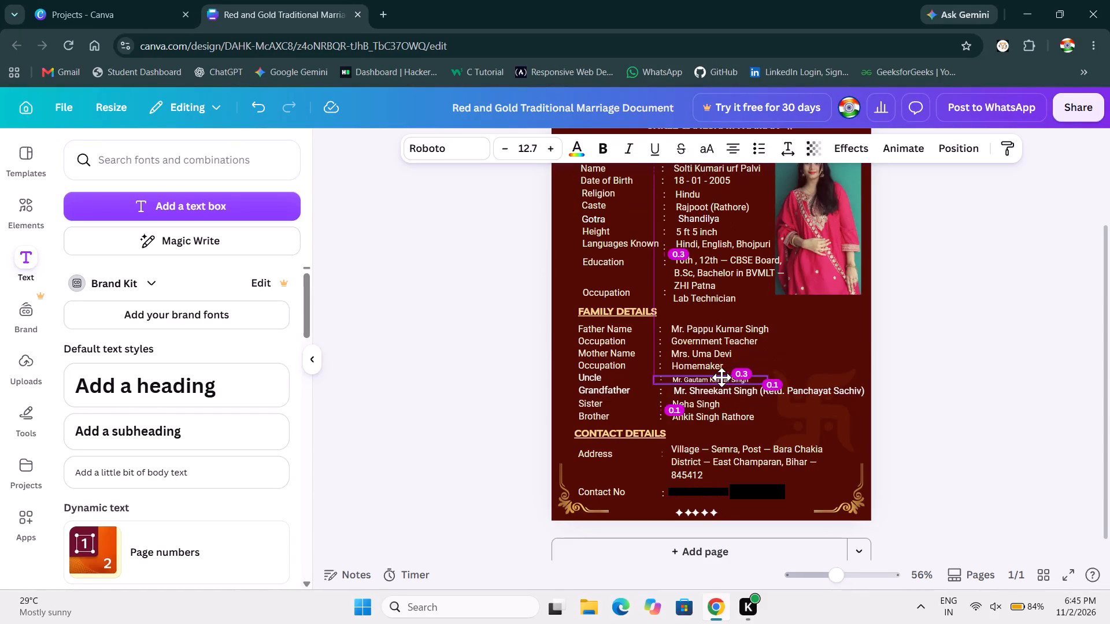
pyautogui.moveTo(721, 377); pyautogui.dragTo(719, 377)
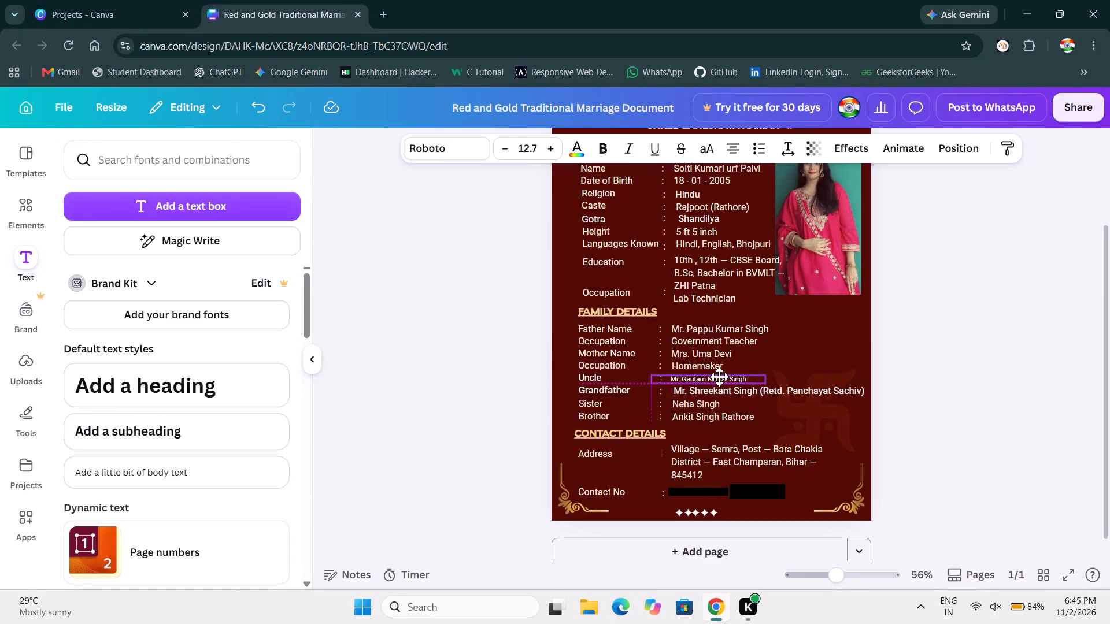
pyautogui.moveTo(719, 377); pyautogui.dragTo(721, 376)
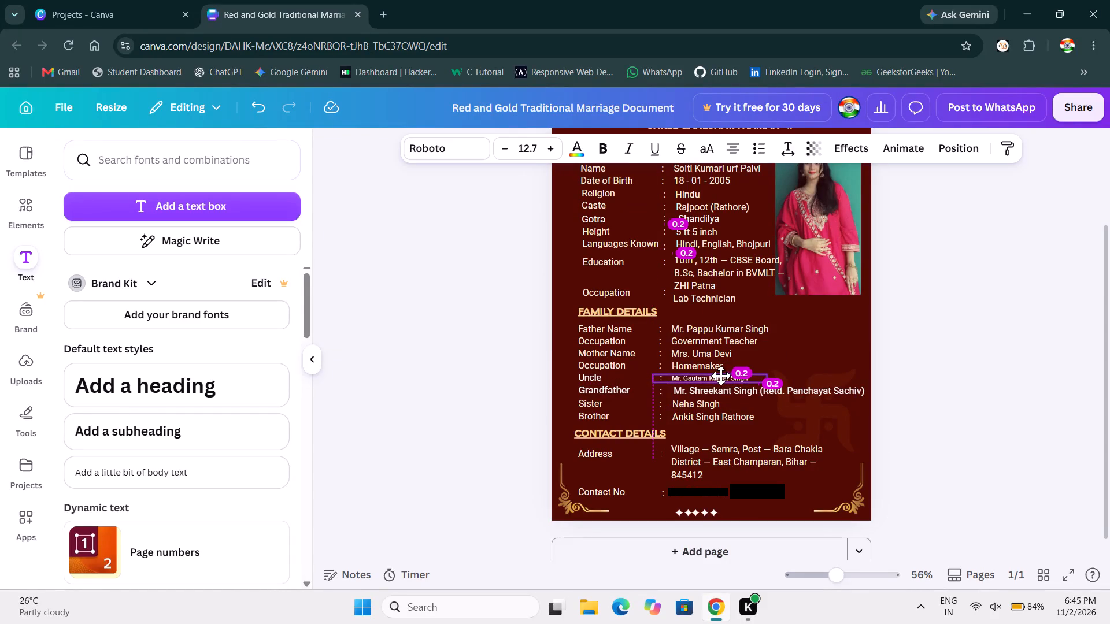
pyautogui.moveTo(721, 376); pyautogui.dragTo(720, 376)
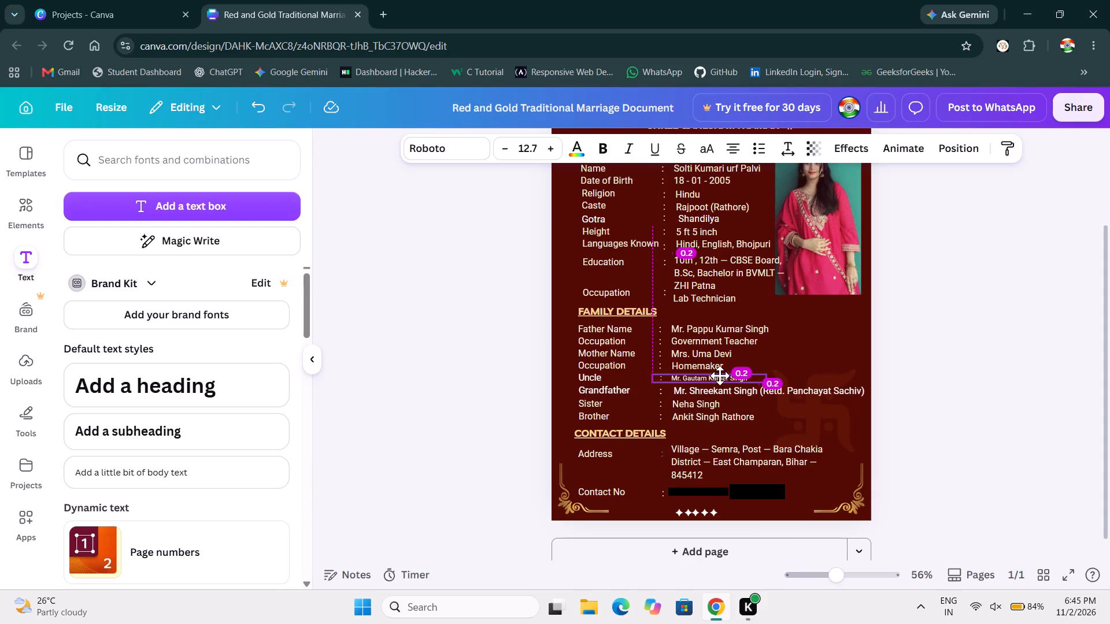
pyautogui.moveTo(720, 376); pyautogui.dragTo(721, 376)
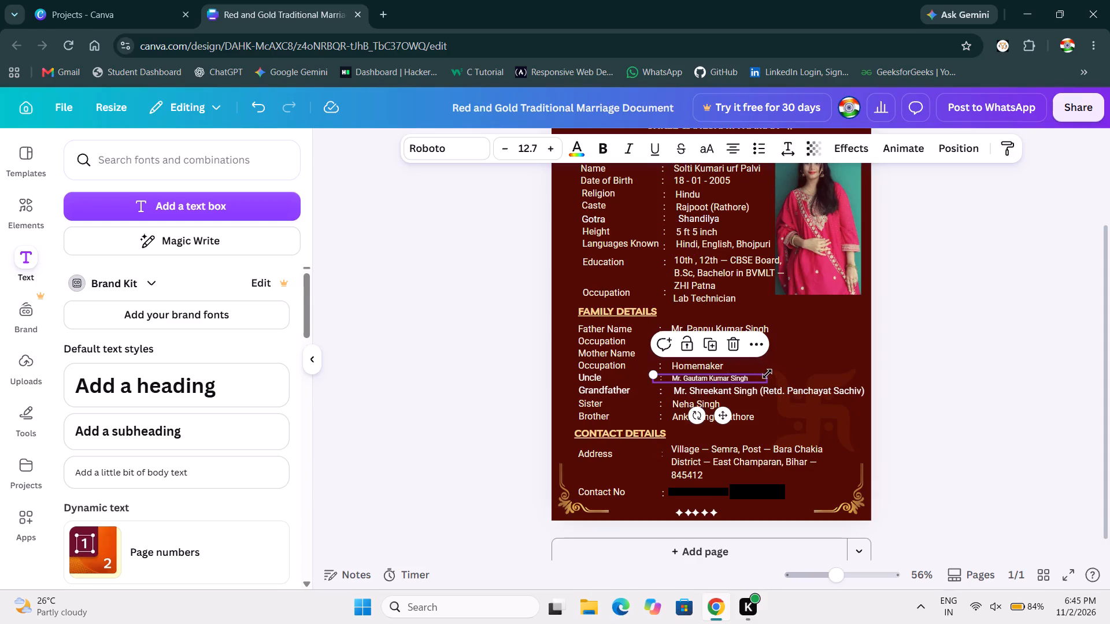
# Enlarge the uncle's name text to size 13.3.
pyautogui.moveTo(767, 374); pyautogui.dragTo(775, 354)
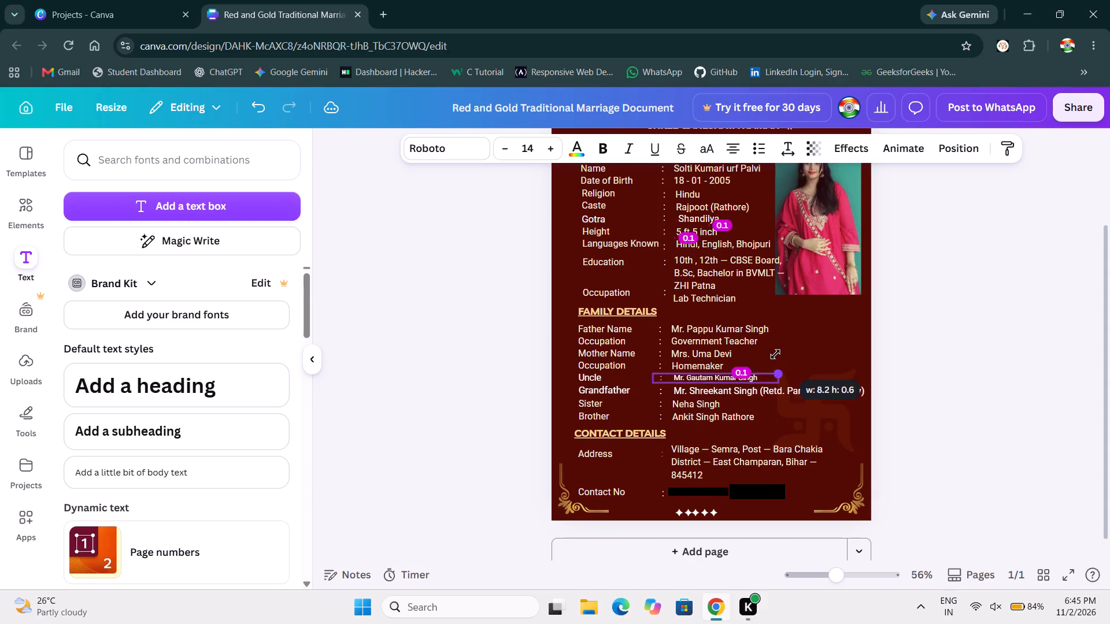
pyautogui.moveTo(775, 354); pyautogui.dragTo(768, 346)
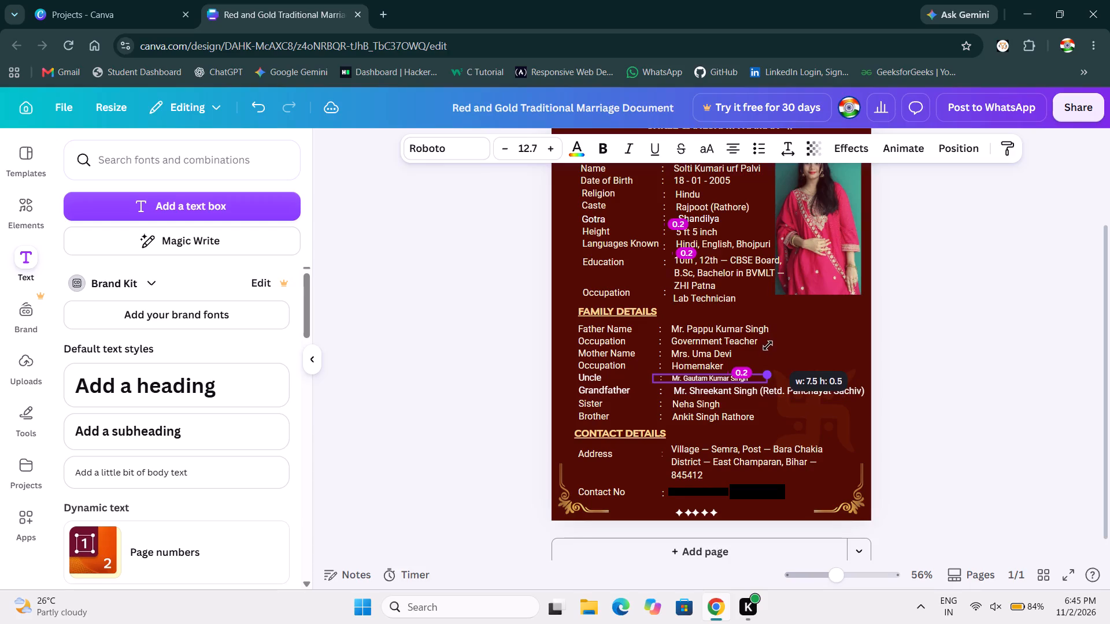
pyautogui.moveTo(768, 346); pyautogui.dragTo(768, 339)
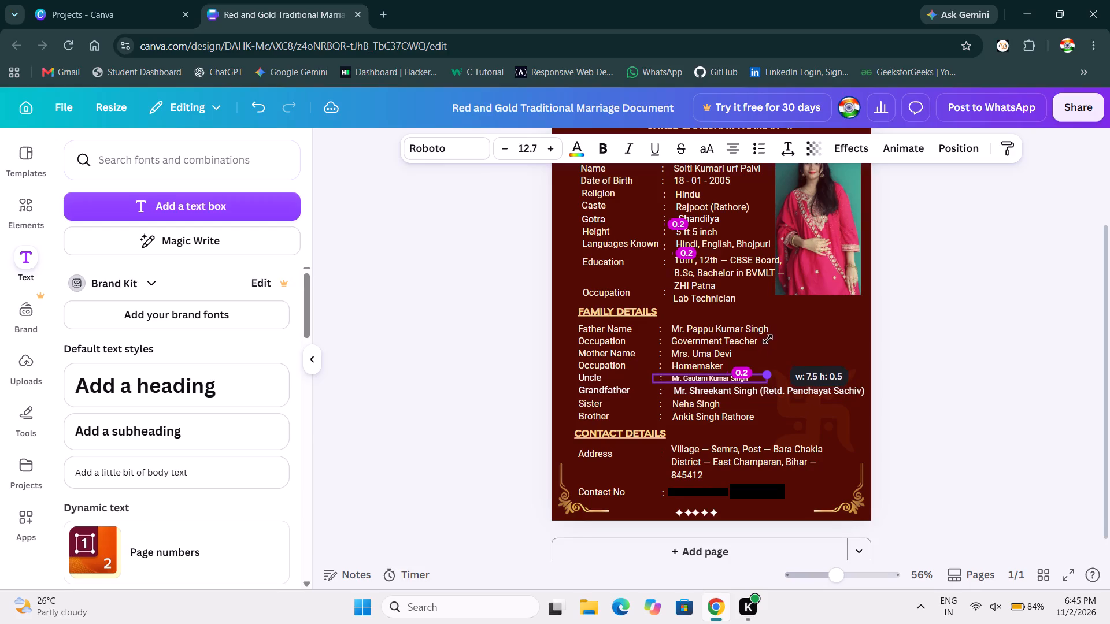
pyautogui.moveTo(768, 339); pyautogui.dragTo(769, 336)
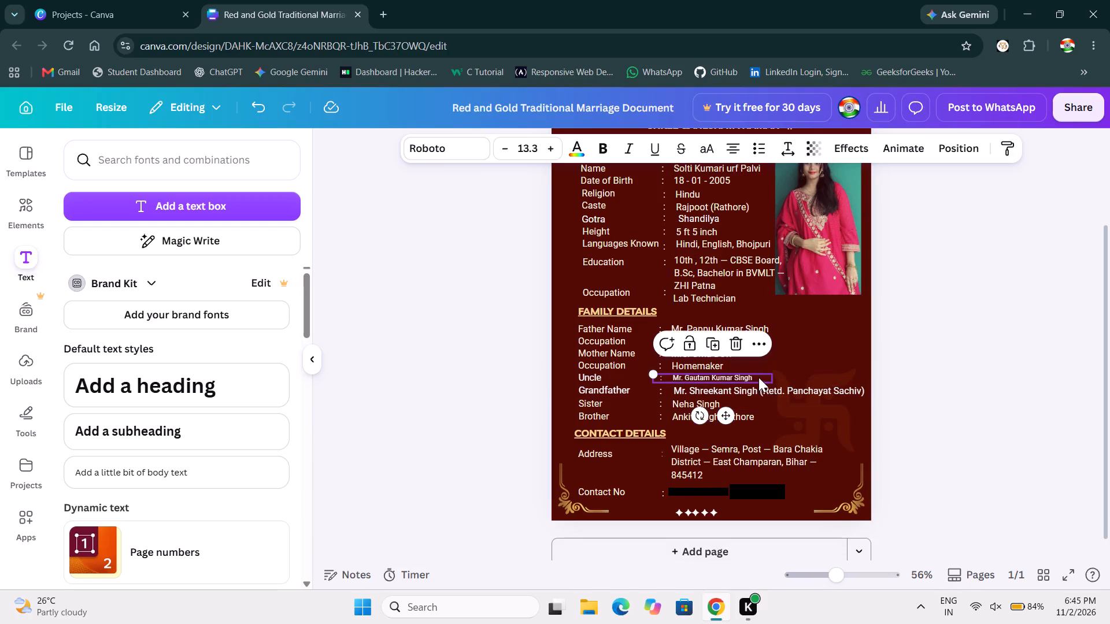
# Widen the uncle's name text box and append "(software" after the name.
pyautogui.moveTo(775, 380); pyautogui.dragTo(841, 376)
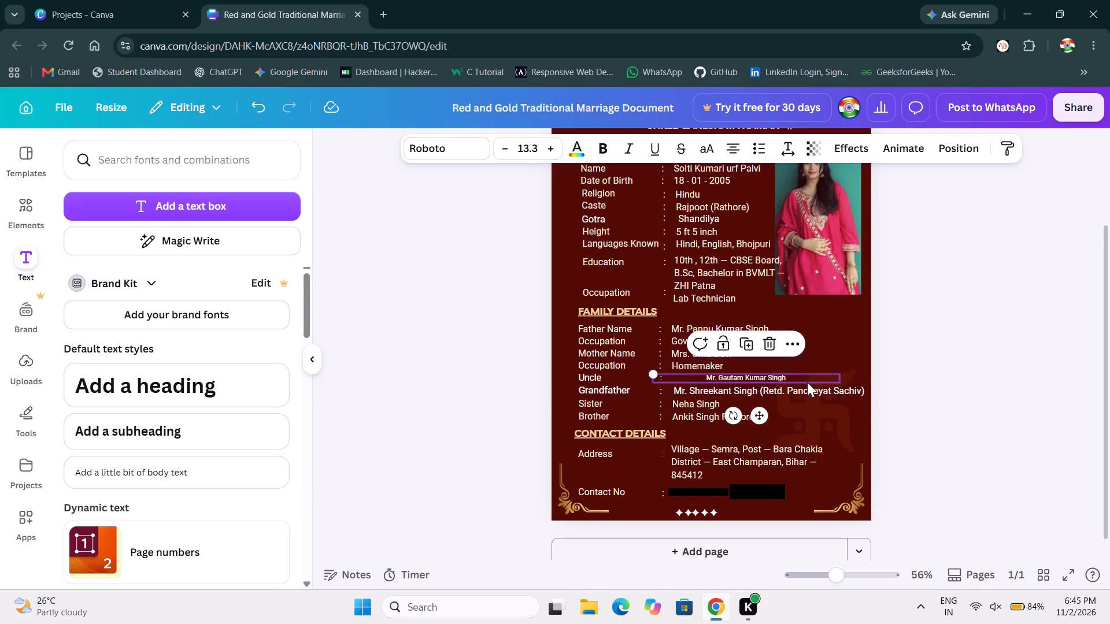
pyautogui.click(801, 380)
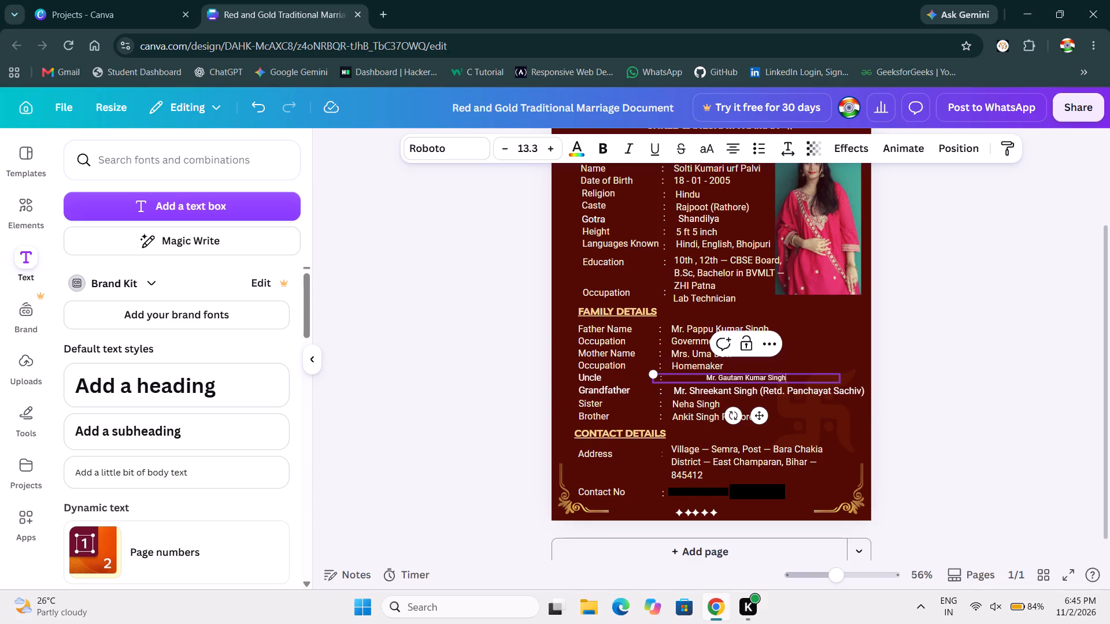
pyautogui.press('space')
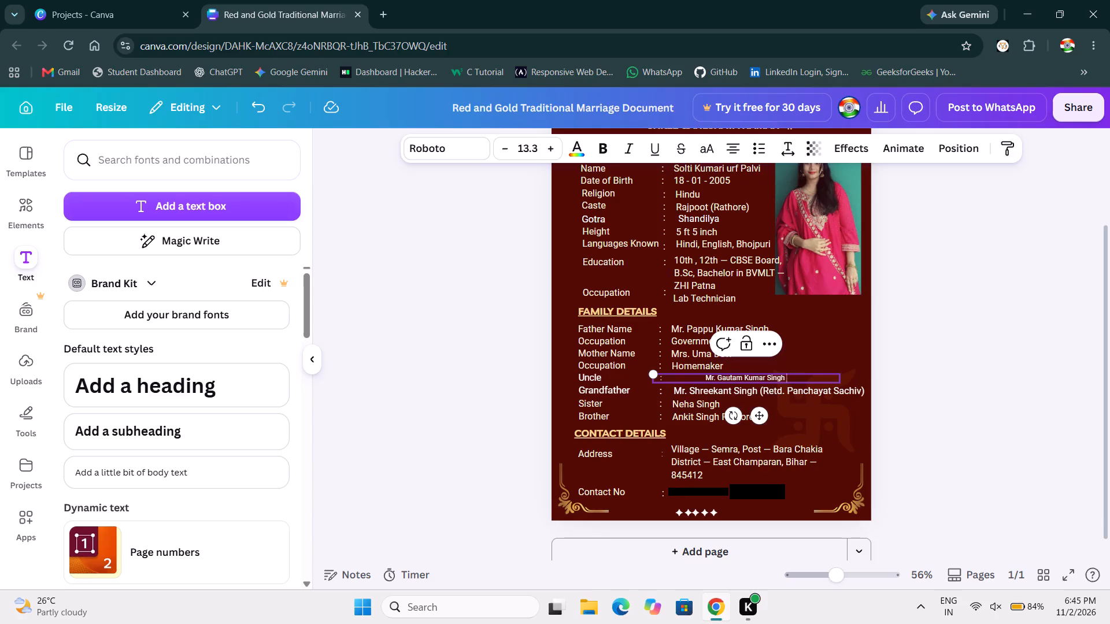
pyautogui.hotkey('shift', '(')
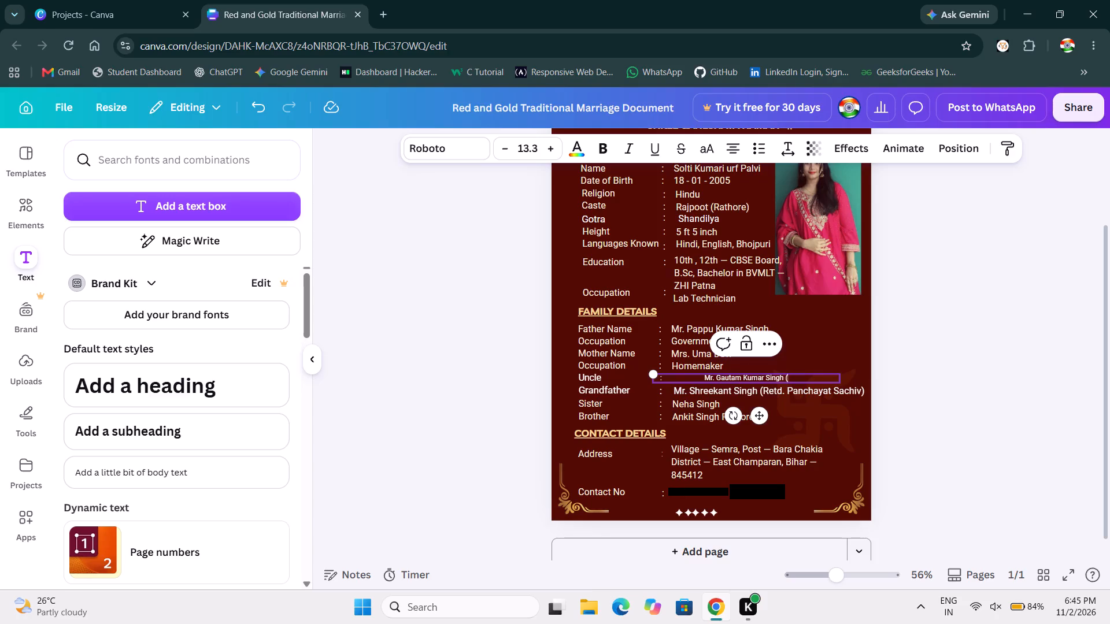
pyautogui.write('so')
pyautogui.write('ftware')
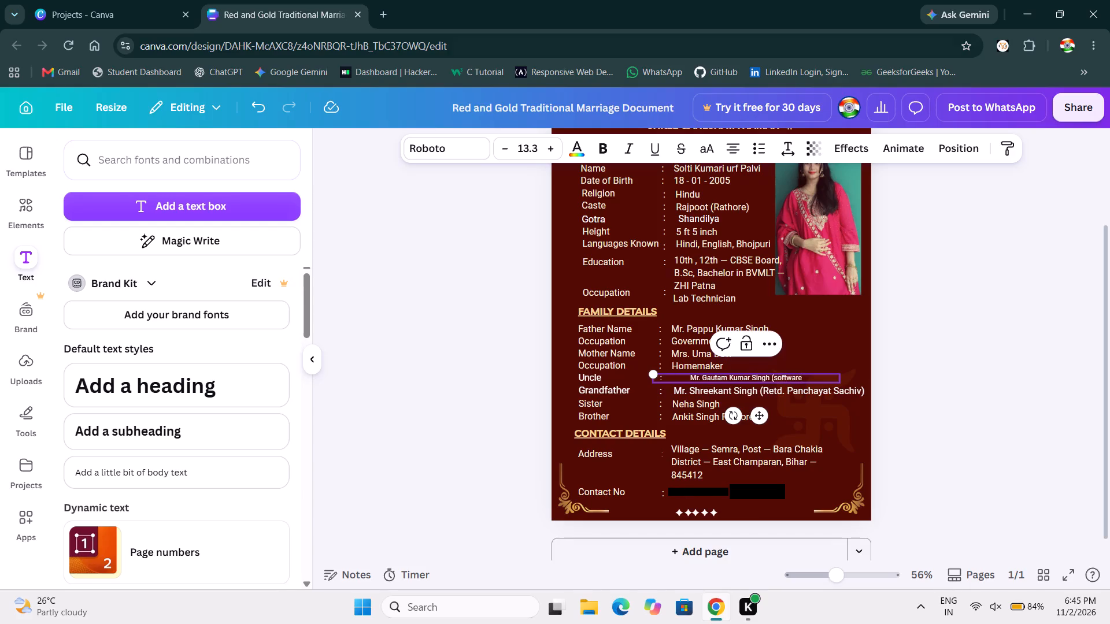
# Search the web in an incognito window for the engineering job title of someone doing Excel data entry and record keeping, and read the AI Overview.
pyautogui.click(383, 15)
pyautogui.hotkey('ctrl', 'shift', 'n')
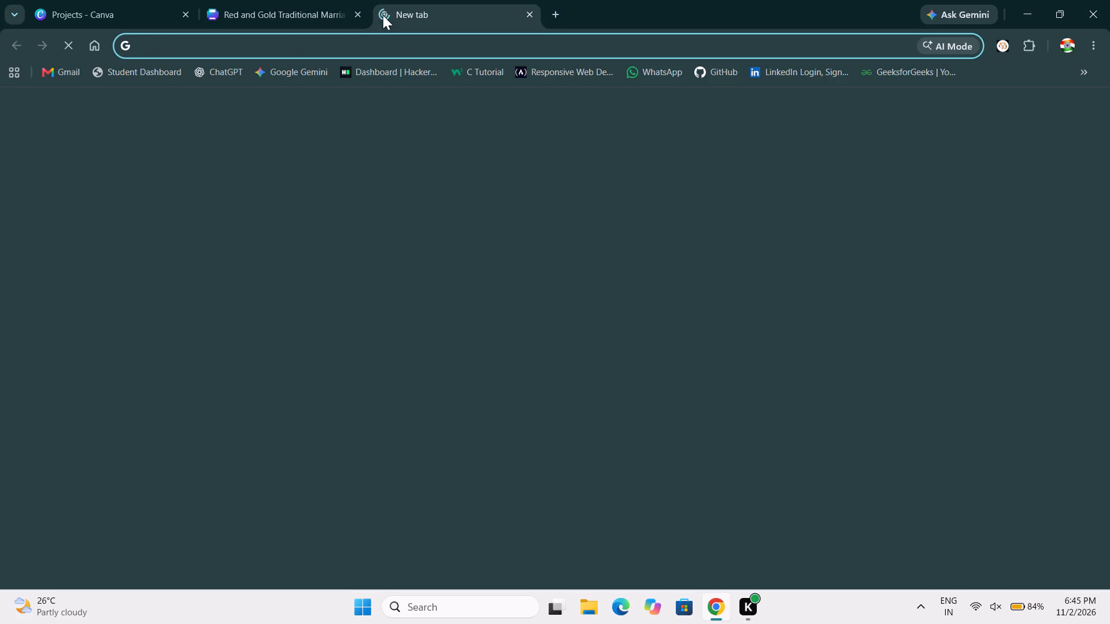
pyautogui.write('a person who works on excel file for')
pyautogui.press('space')
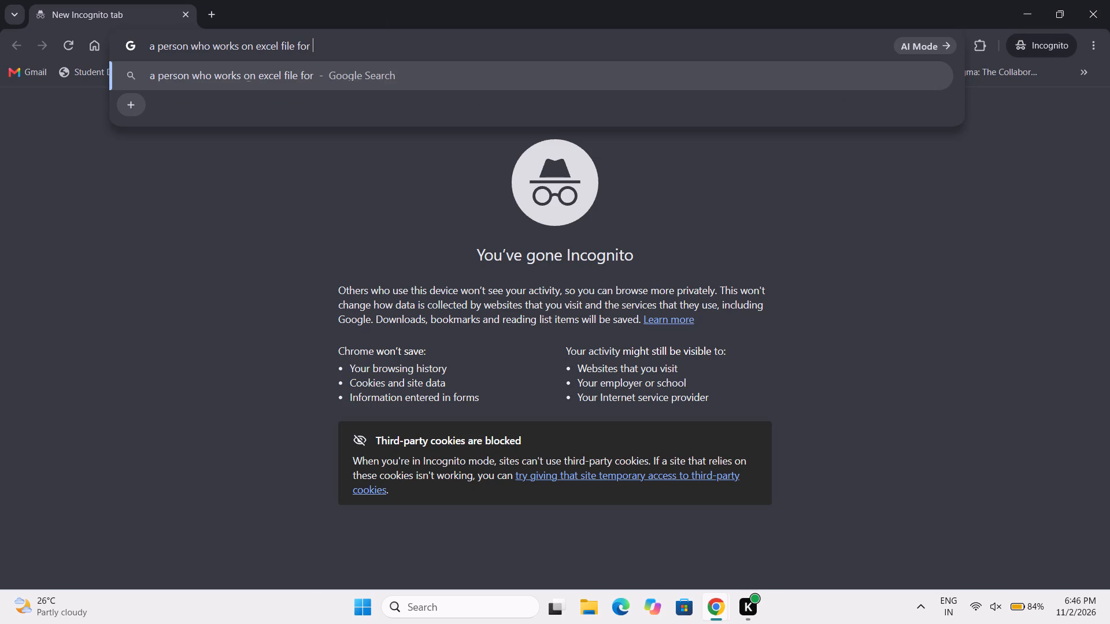
pyautogui.write('datra')
pyautogui.press('space')
pyautogui.press('BackSpace')
pyautogui.press('BackSpace')
pyautogui.press('BackSpace')
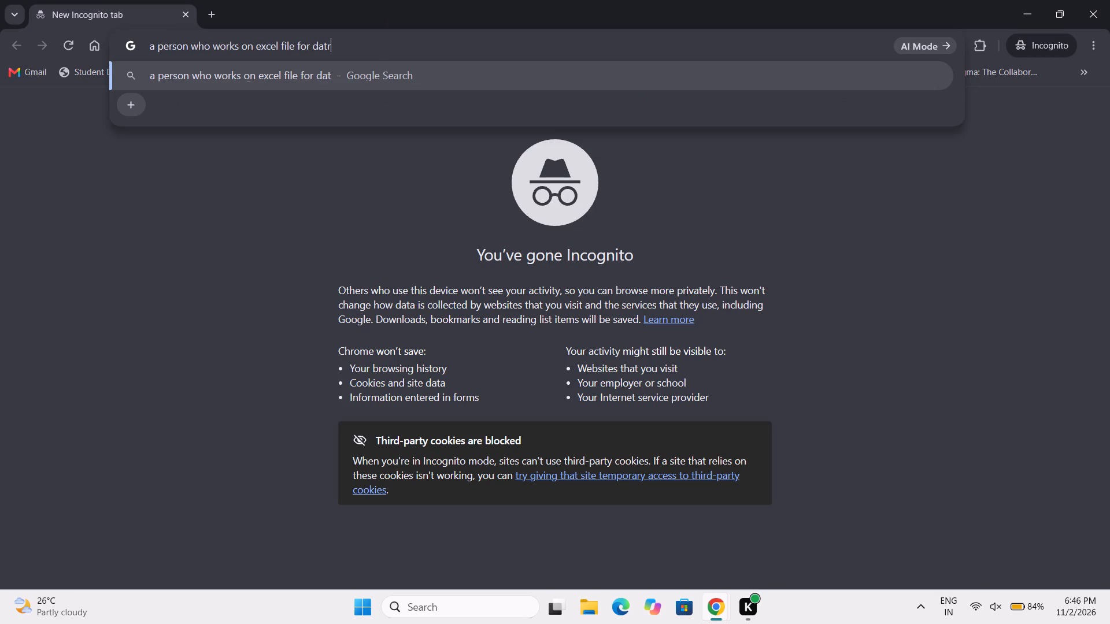
pyautogui.write('a entery')
pyautogui.press('space')
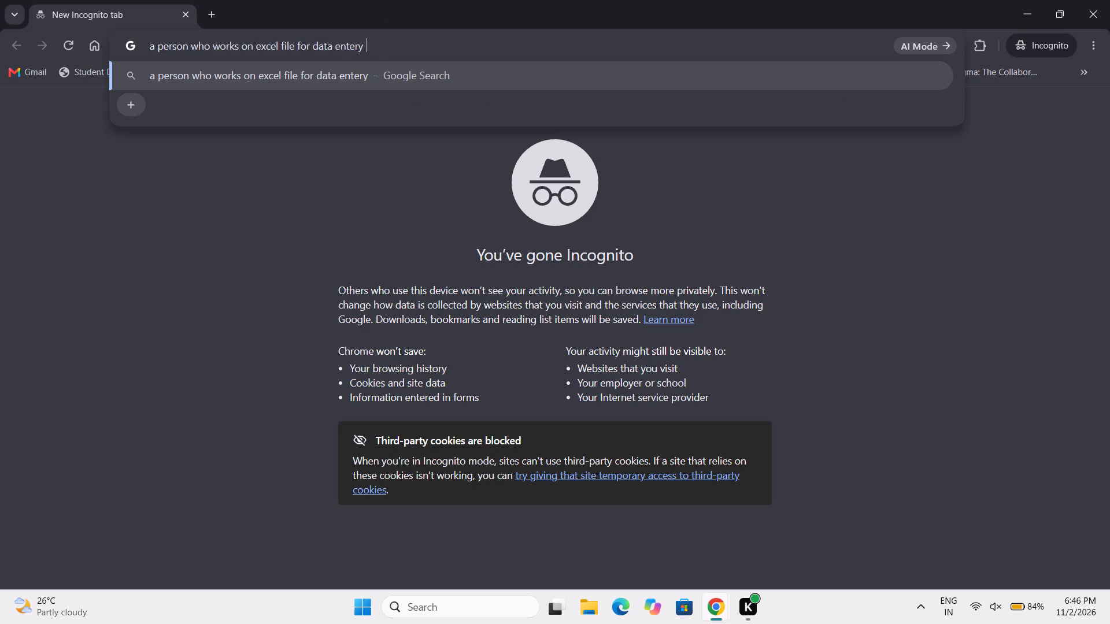
pyautogui.write('and maintaining alll ther reco')
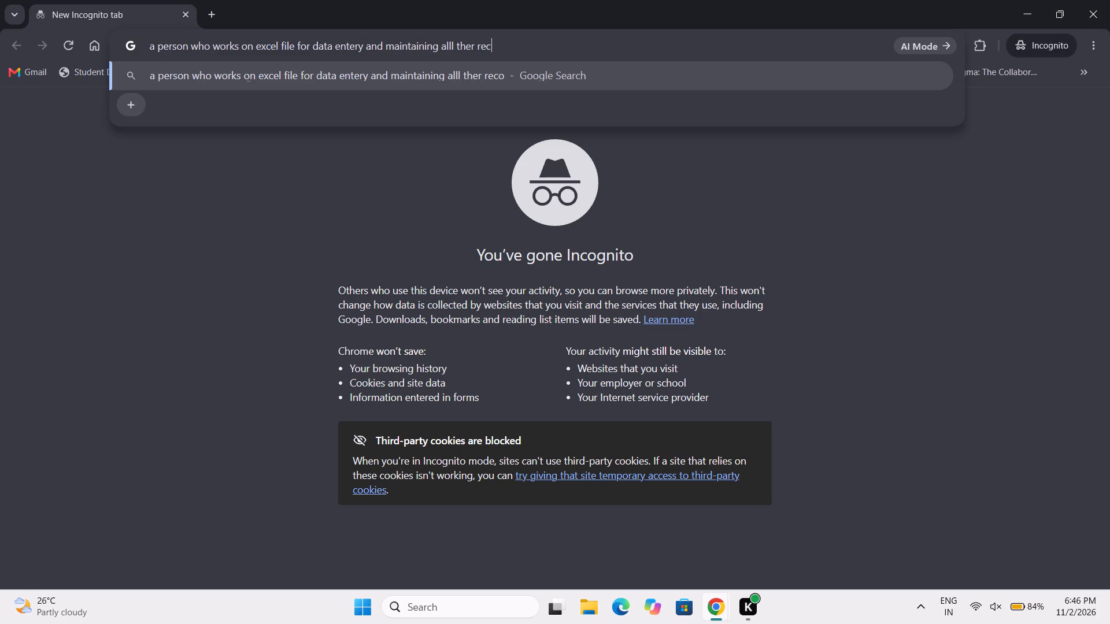
pyautogui.write('rds that person is called in in enginnerring t')
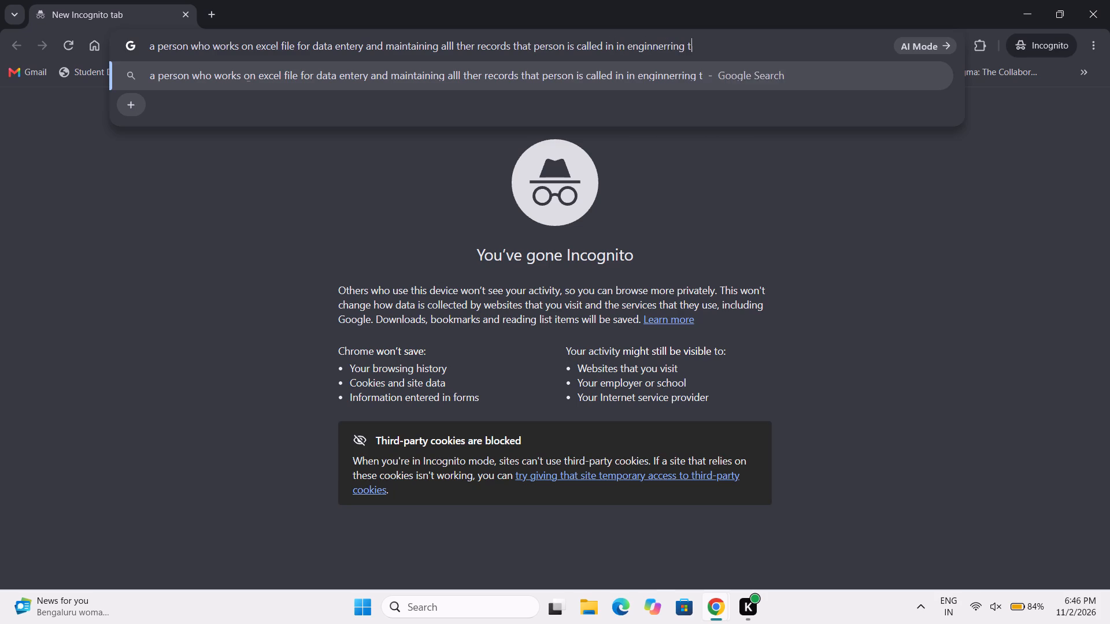
pyautogui.write('ermare called\\')
pyautogui.press('Return')
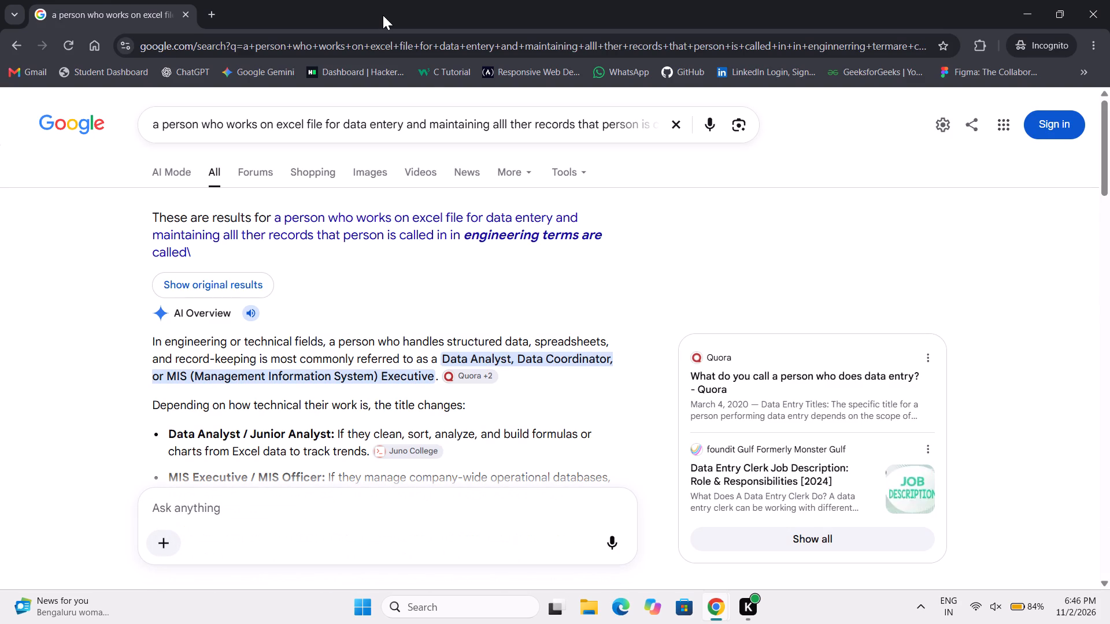
pyautogui.scroll(-2, 526, 241)
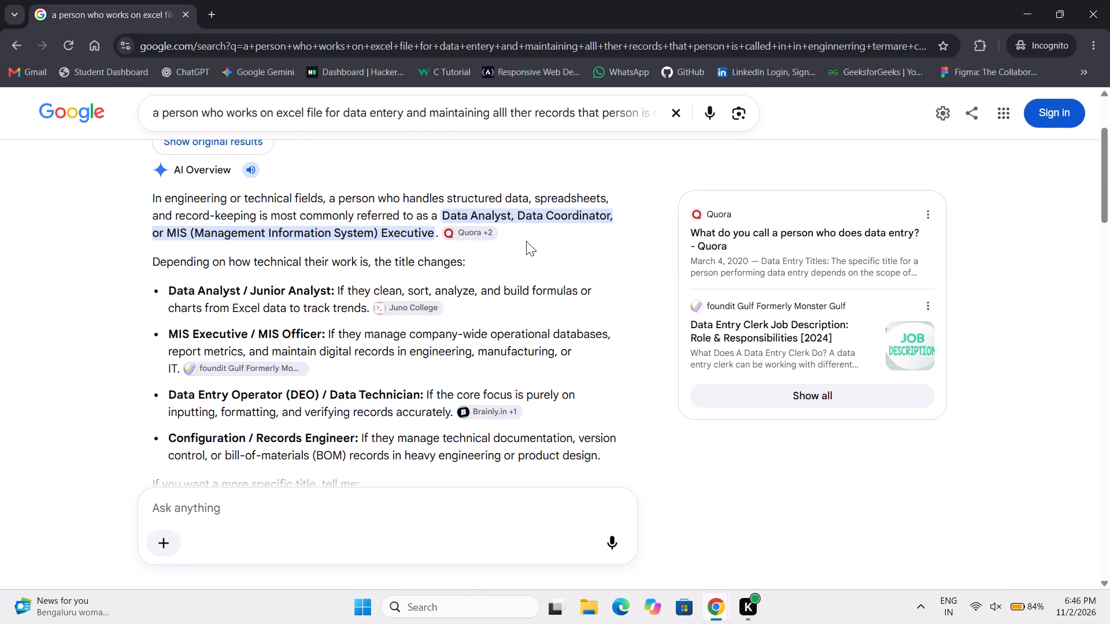
pyautogui.scroll(-2, 526, 241)
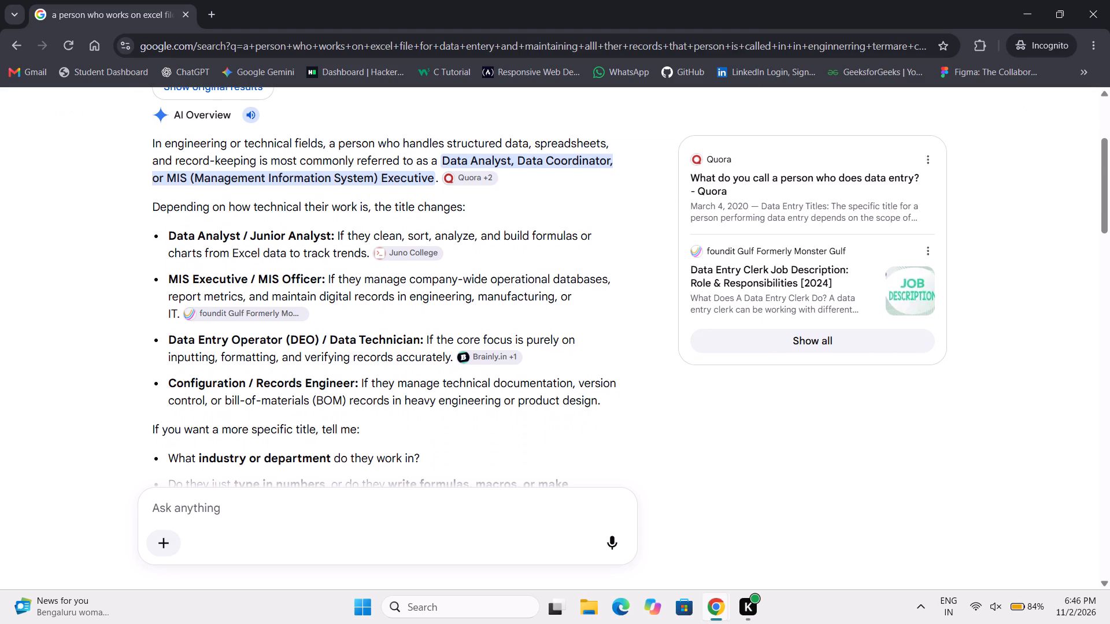
pyautogui.scroll(-2, 526, 241)
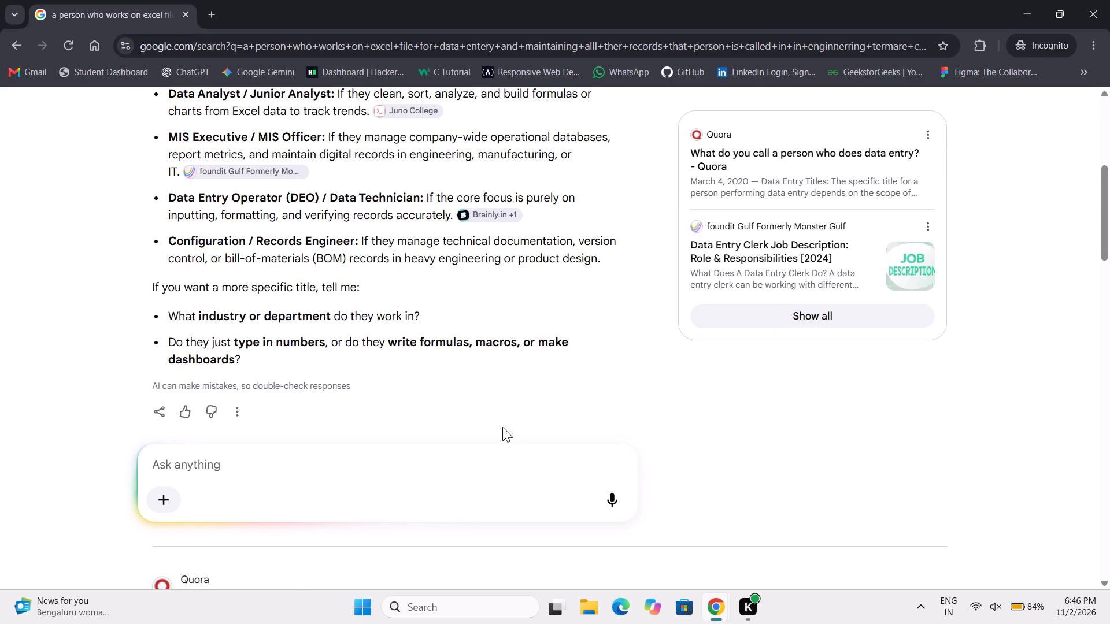
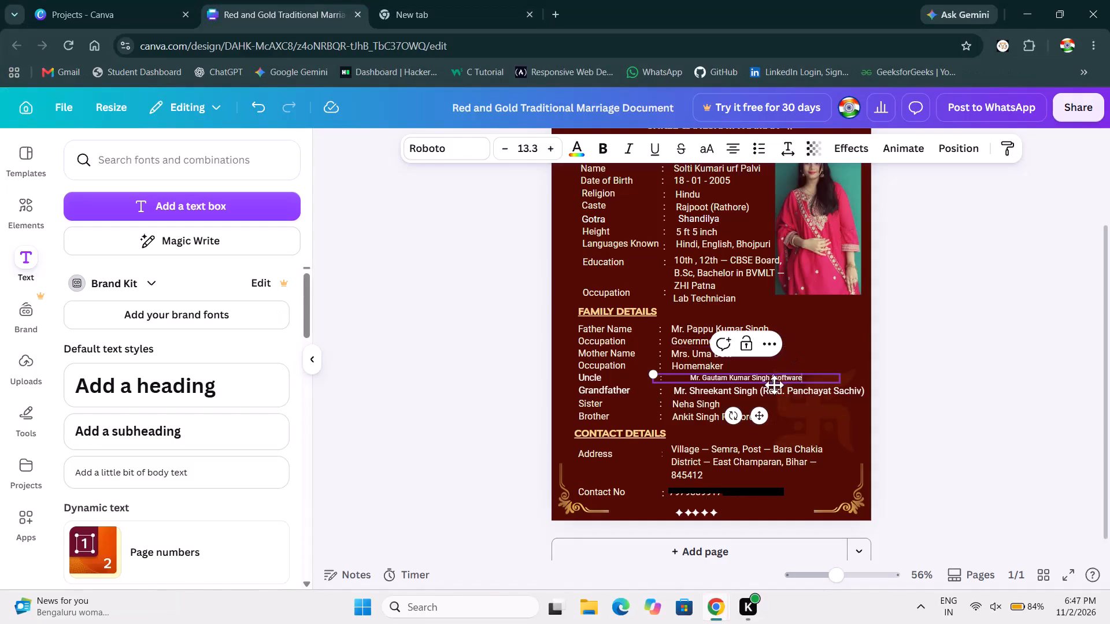
# Complete the job title after the uncle's name by adding "Engineer)" after "(software".
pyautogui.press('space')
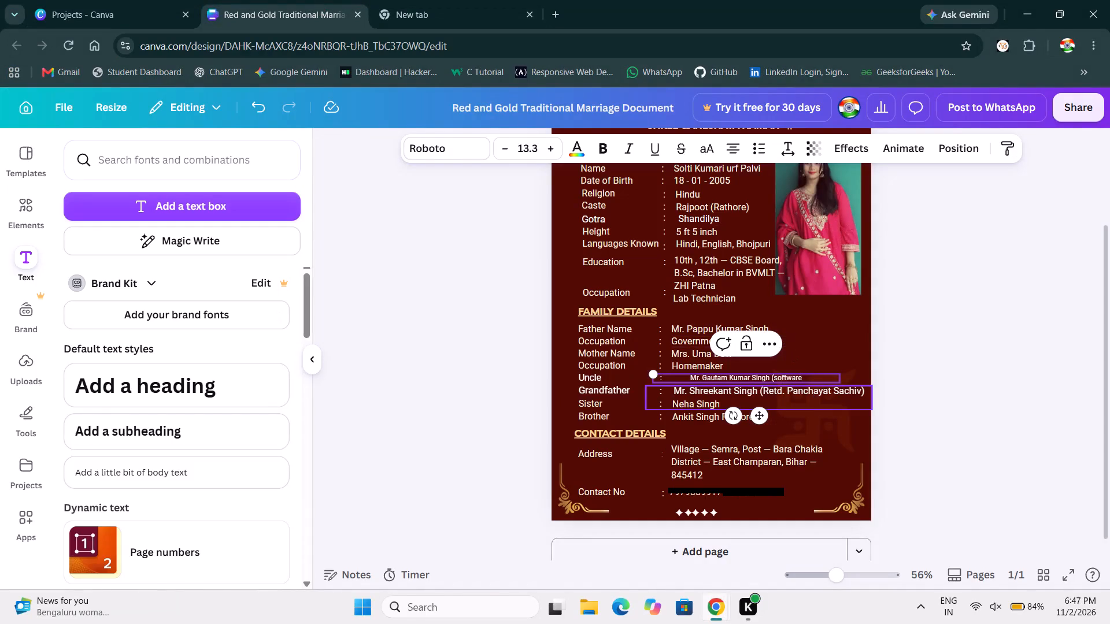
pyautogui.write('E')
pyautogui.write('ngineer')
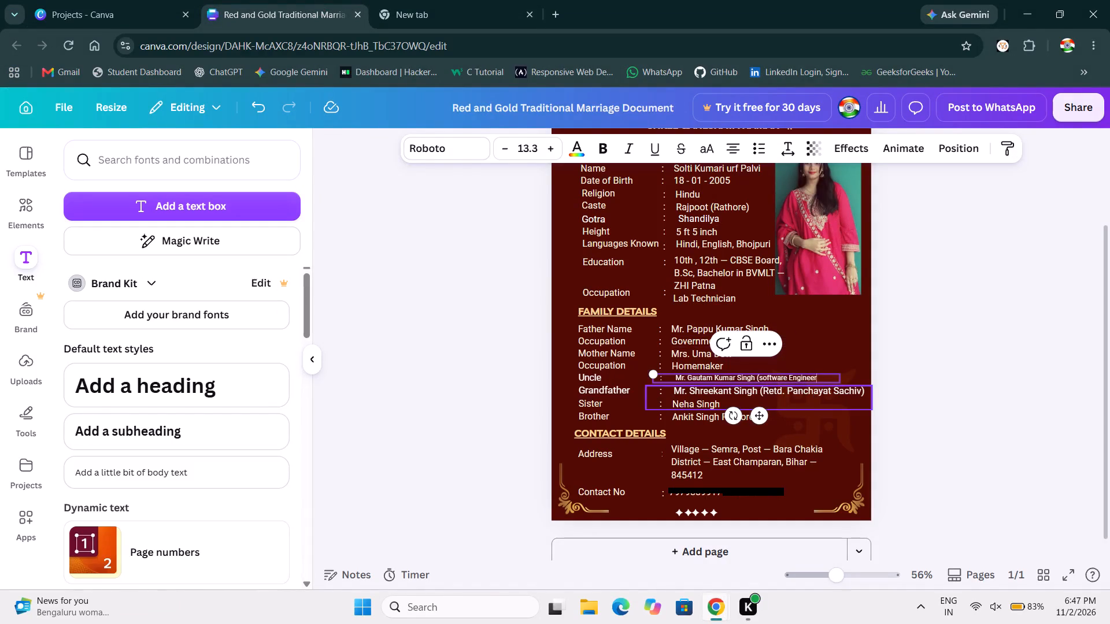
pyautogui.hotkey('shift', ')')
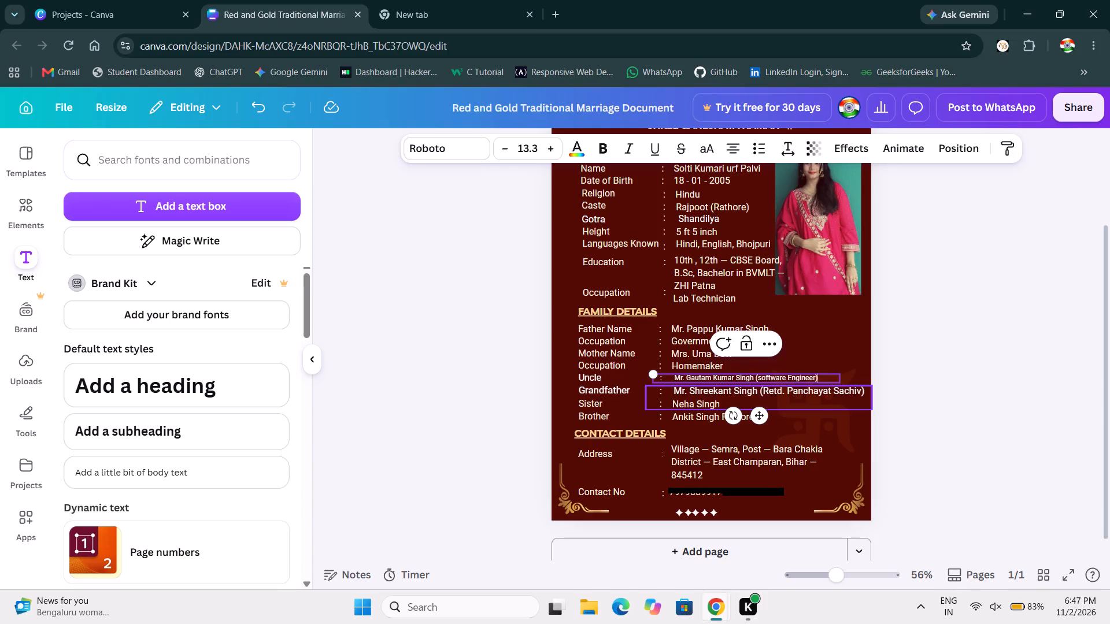
pyautogui.click(923, 375)
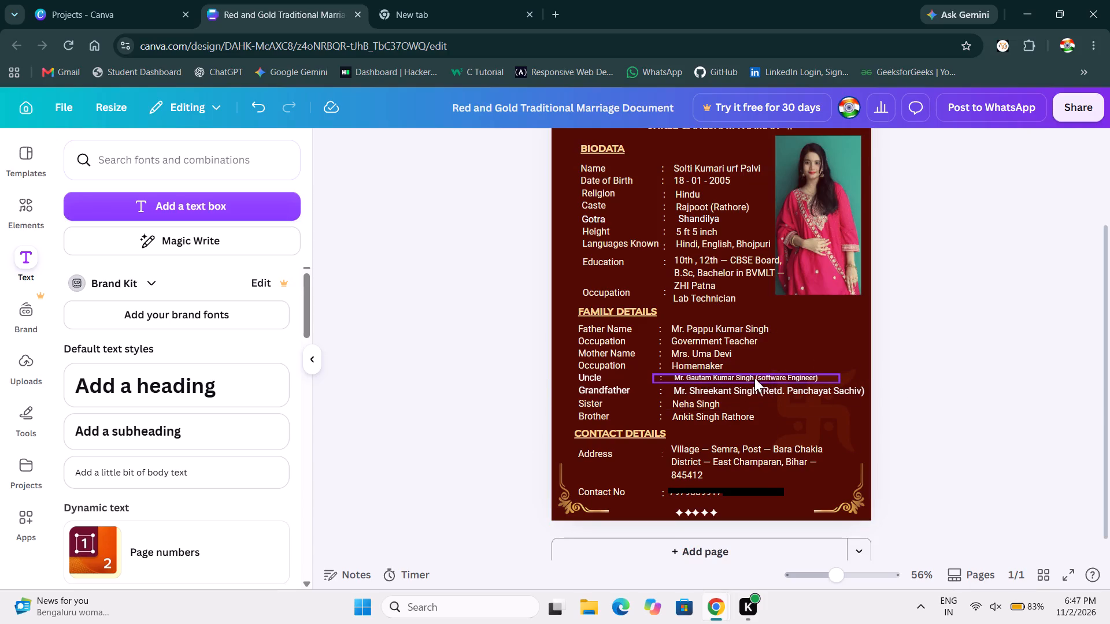
# Shift the uncle's name and job title slightly so they start in line with the family detail values above.
pyautogui.click(754, 377)
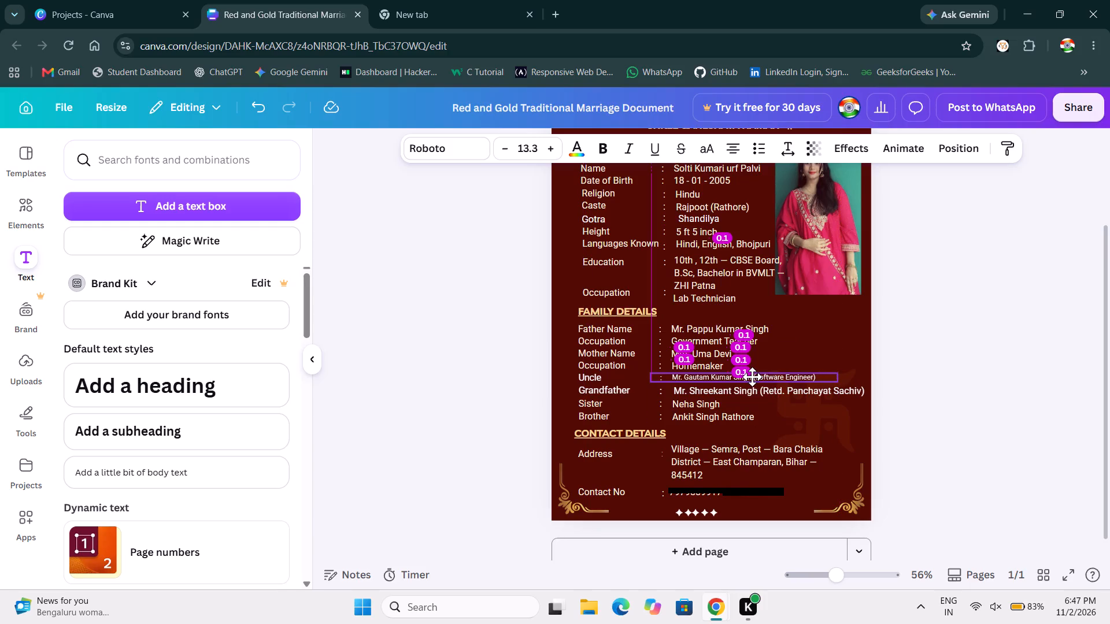
pyautogui.click(932, 359)
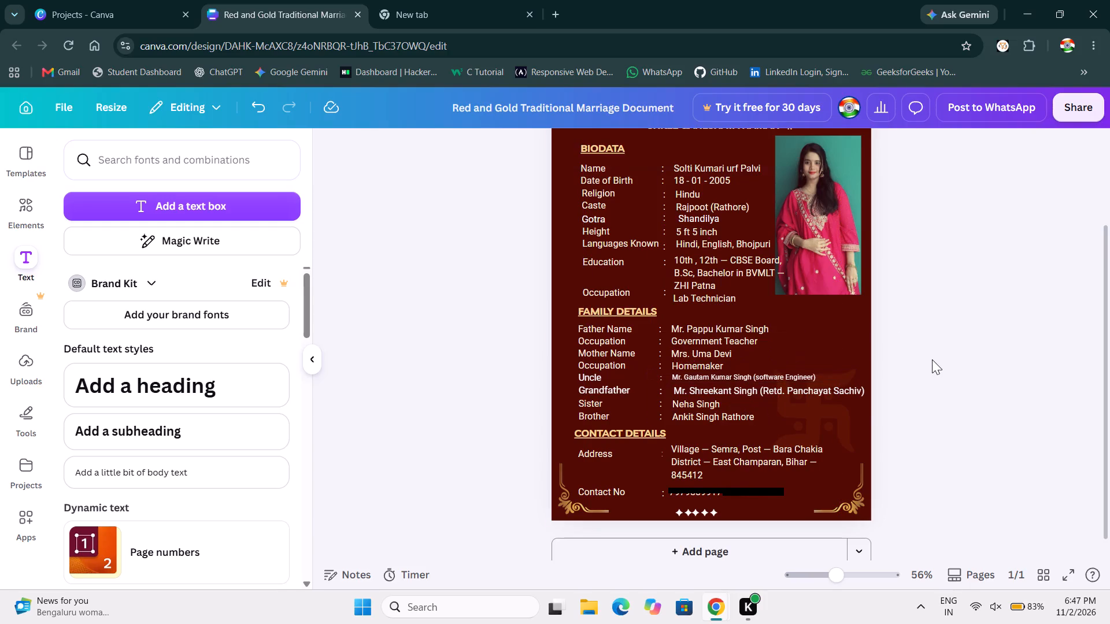
pyautogui.click(748, 376)
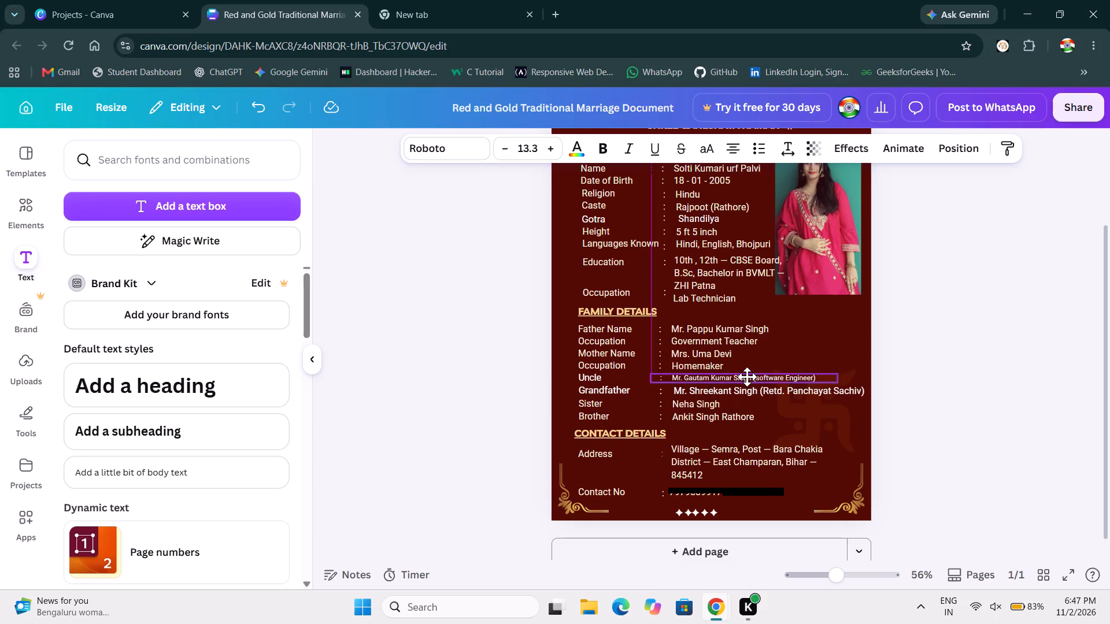
pyautogui.click(1101, 331)
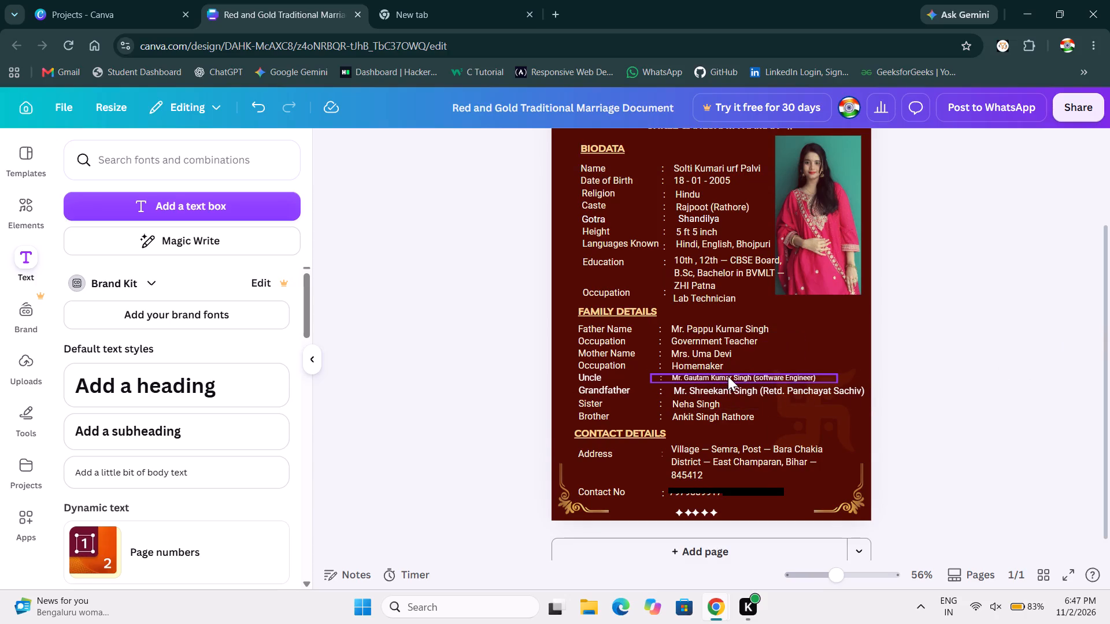
# Enlarge the uncle's name and job title text to size 16.6.
pyautogui.moveTo(735, 376); pyautogui.dragTo(734, 374)
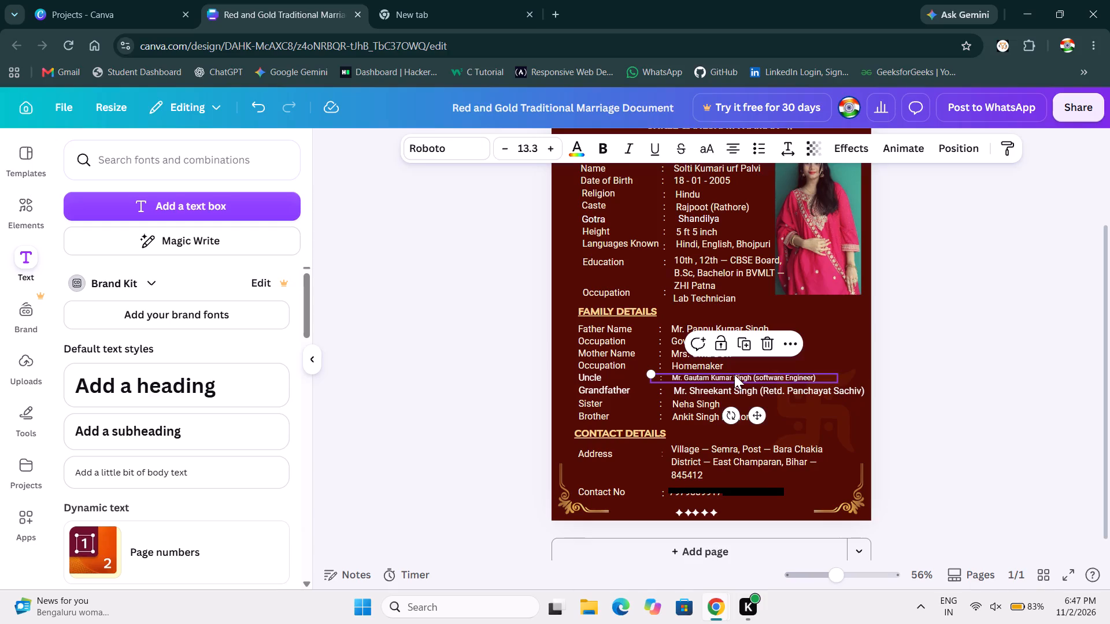
pyautogui.moveTo(734, 374); pyautogui.dragTo(734, 371)
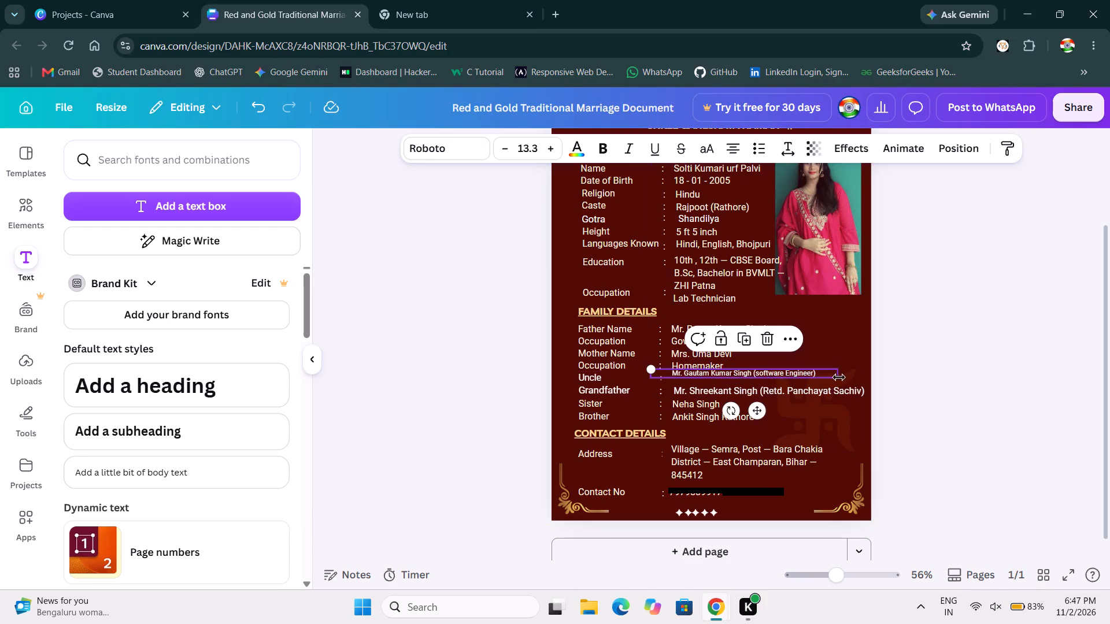
pyautogui.moveTo(837, 380); pyautogui.dragTo(838, 381)
pyautogui.moveTo(838, 381); pyautogui.dragTo(880, 428)
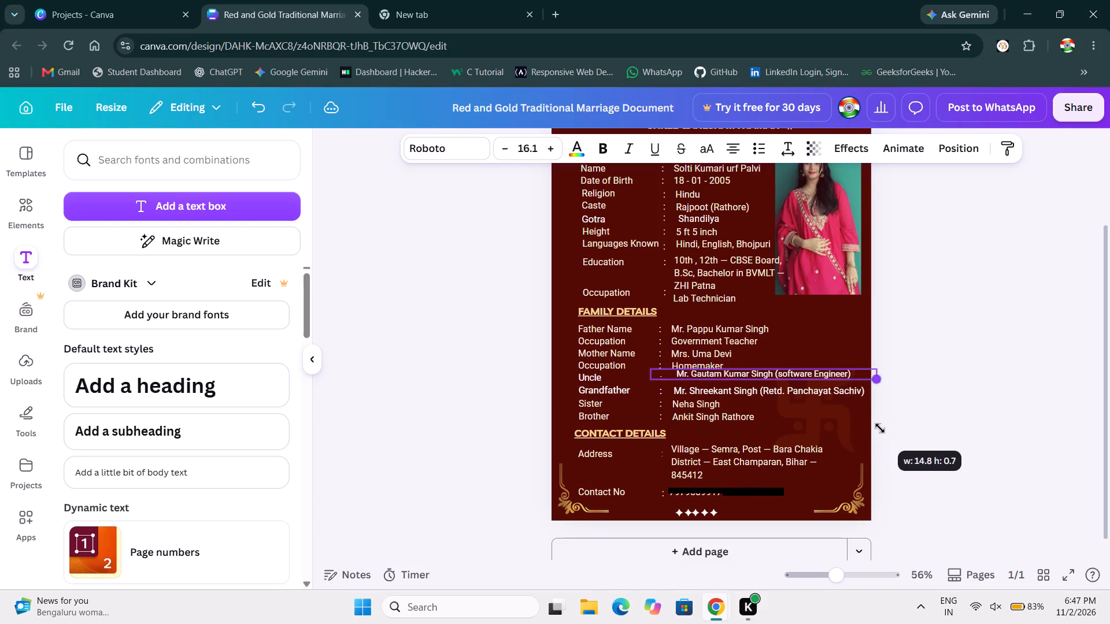
pyautogui.moveTo(880, 428); pyautogui.dragTo(876, 428)
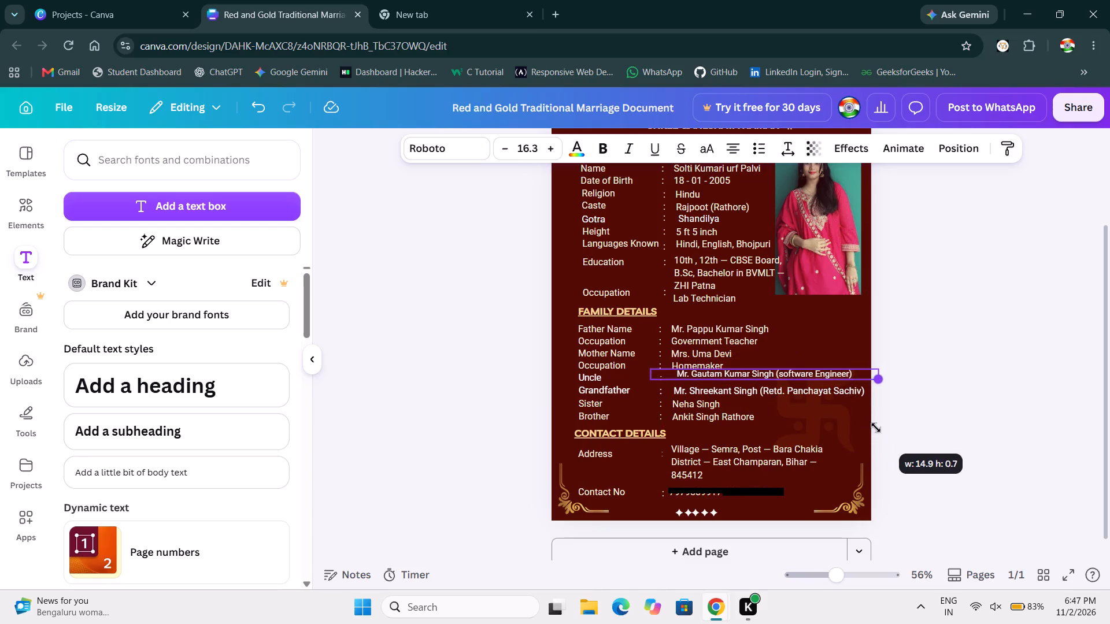
pyautogui.moveTo(876, 428); pyautogui.dragTo(880, 431)
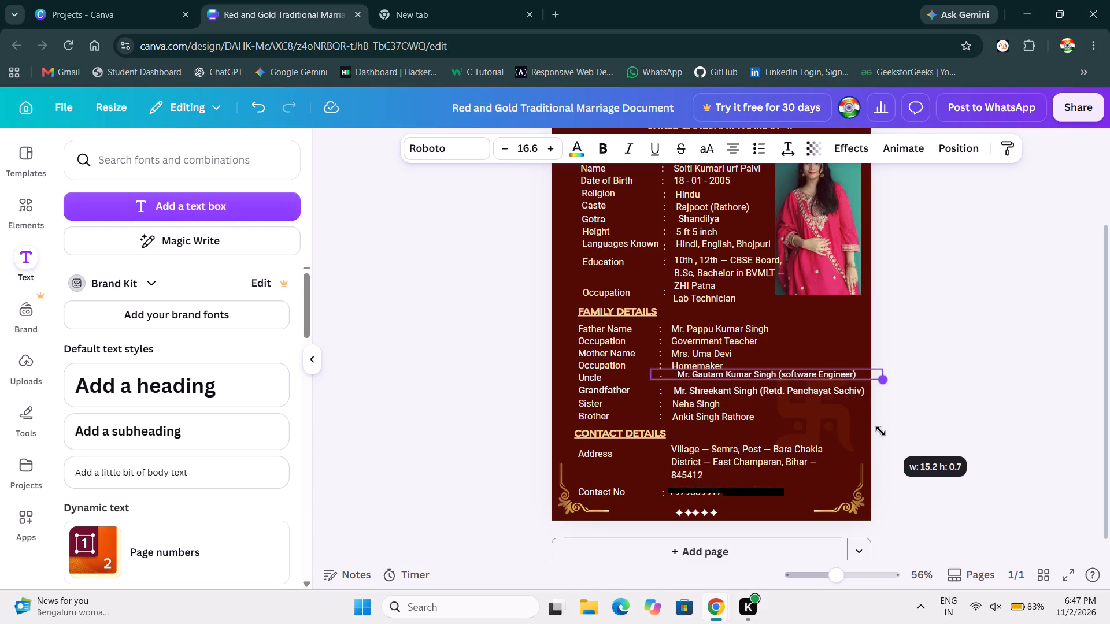
pyautogui.moveTo(880, 431); pyautogui.dragTo(881, 434)
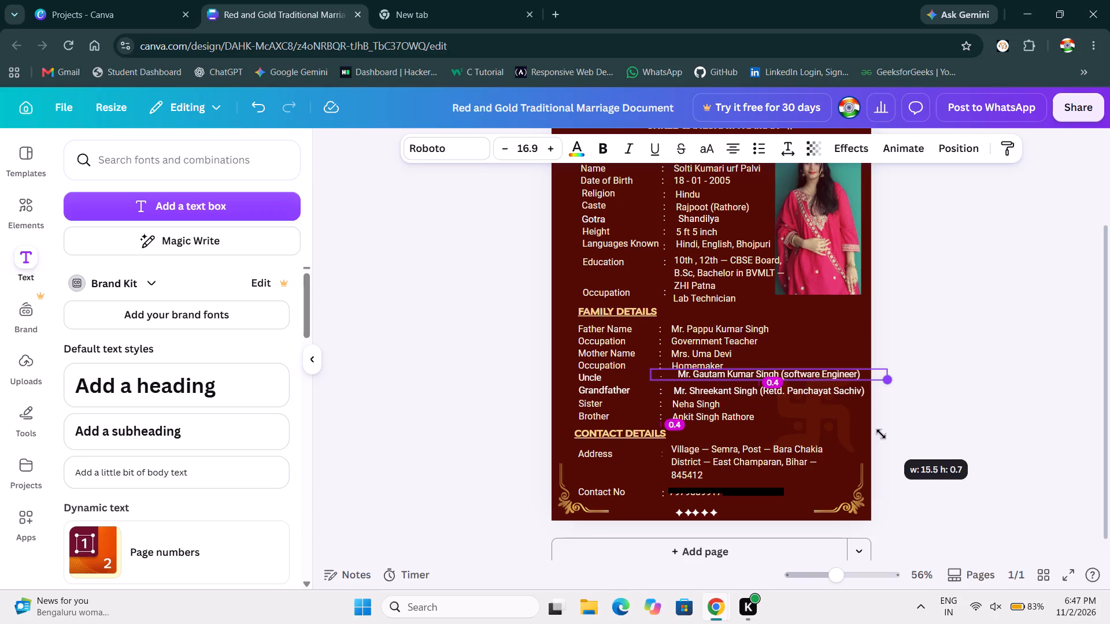
pyautogui.moveTo(881, 434); pyautogui.dragTo(880, 434)
pyautogui.click(903, 388)
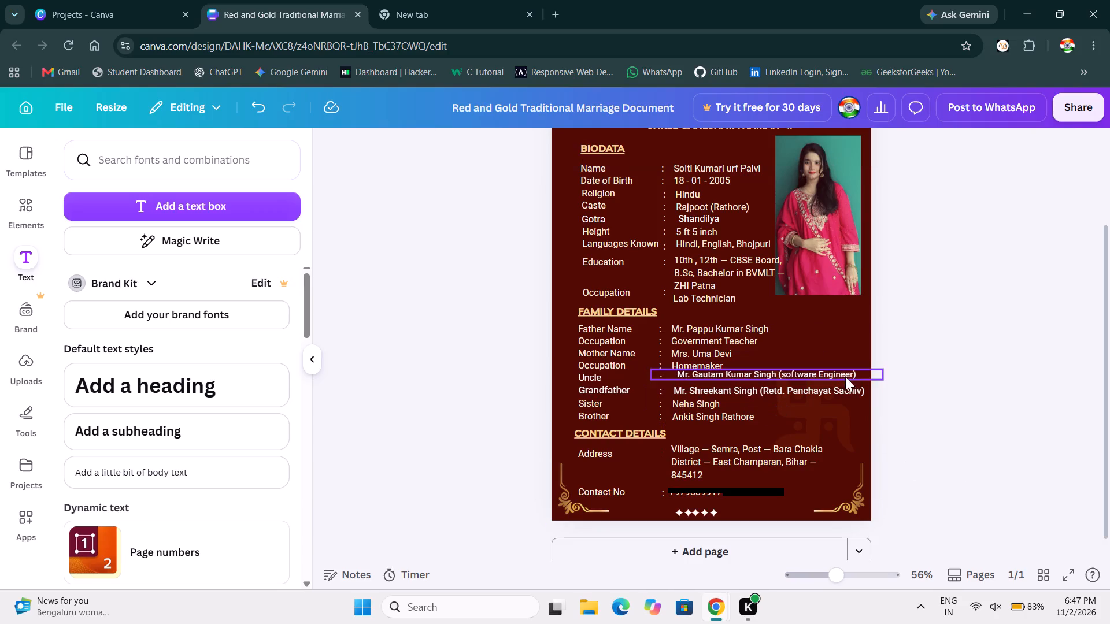
# Reposition the enlarged uncle's text beside the Uncle row's colon, aligned with the neighbouring values between the Occupation and Grandfather rows.
pyautogui.moveTo(812, 378); pyautogui.dragTo(790, 381)
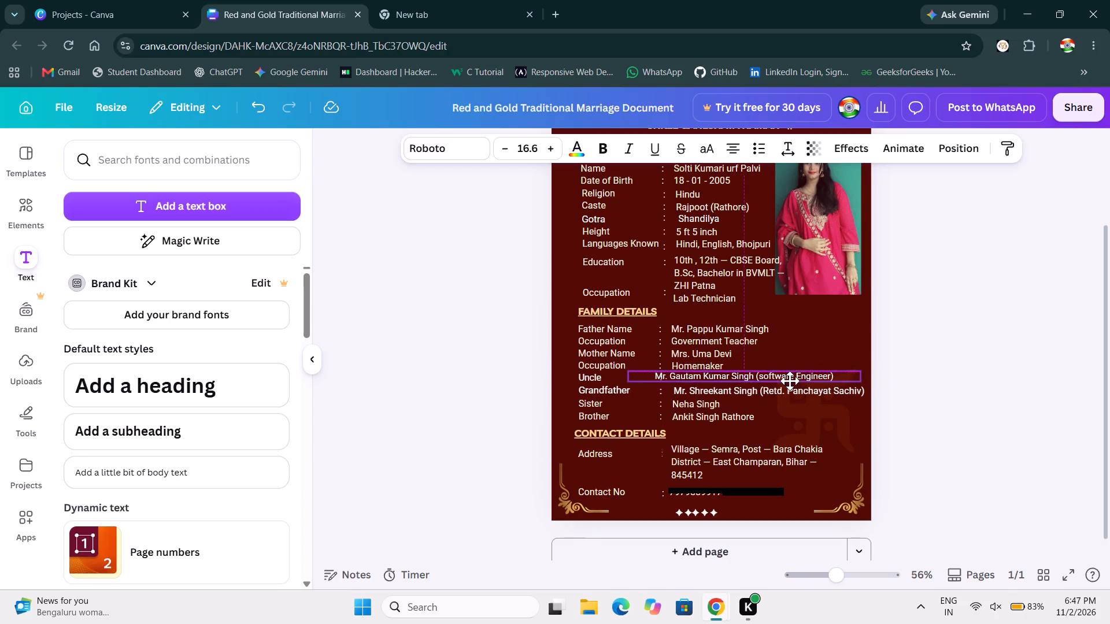
pyautogui.moveTo(790, 381); pyautogui.dragTo(805, 383)
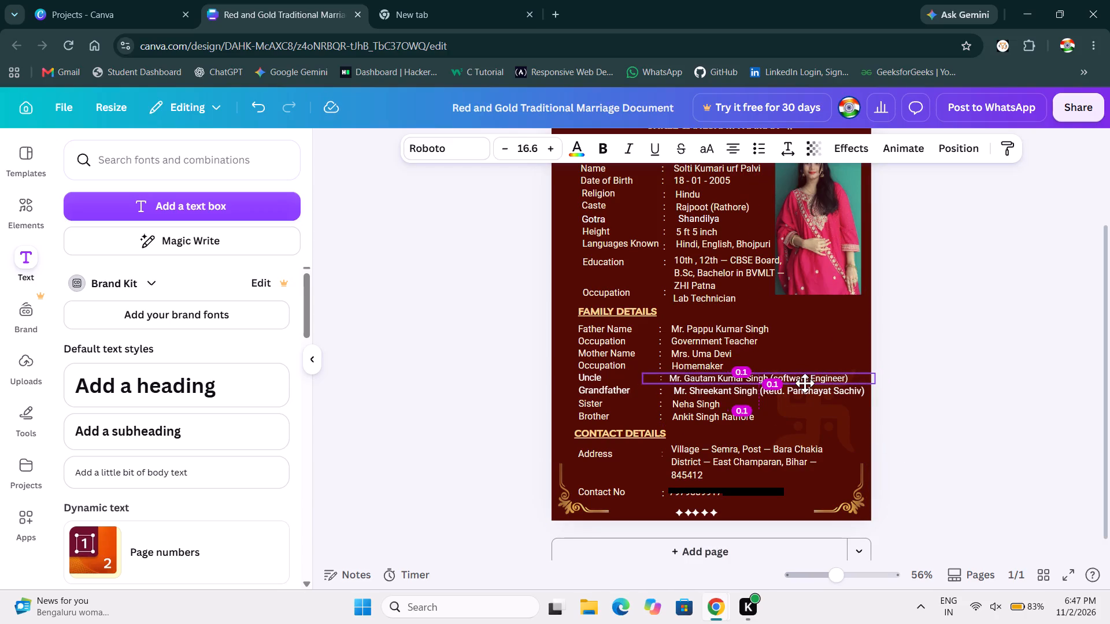
pyautogui.moveTo(805, 383); pyautogui.dragTo(807, 383)
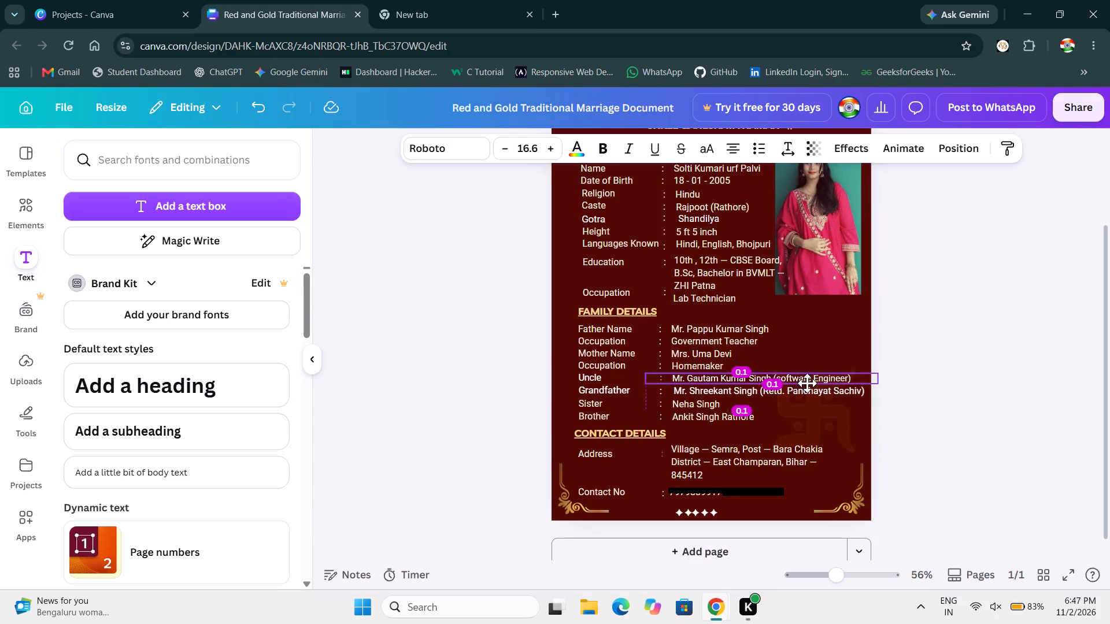
pyautogui.moveTo(807, 383); pyautogui.dragTo(807, 384)
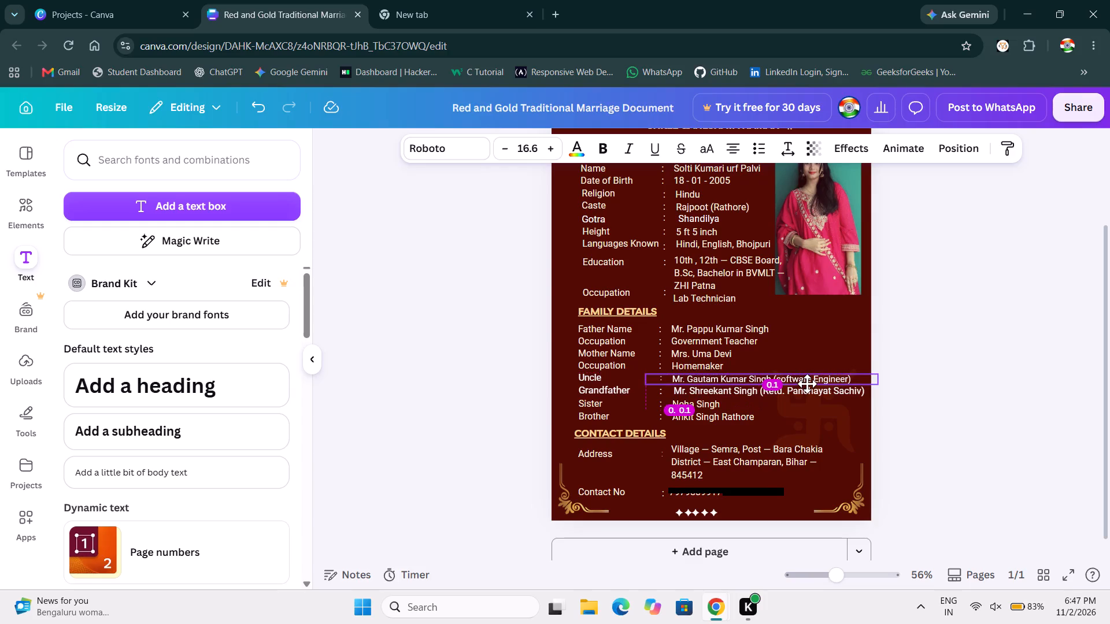
pyautogui.moveTo(807, 384); pyautogui.dragTo(806, 384)
pyautogui.moveTo(806, 384); pyautogui.dragTo(805, 384)
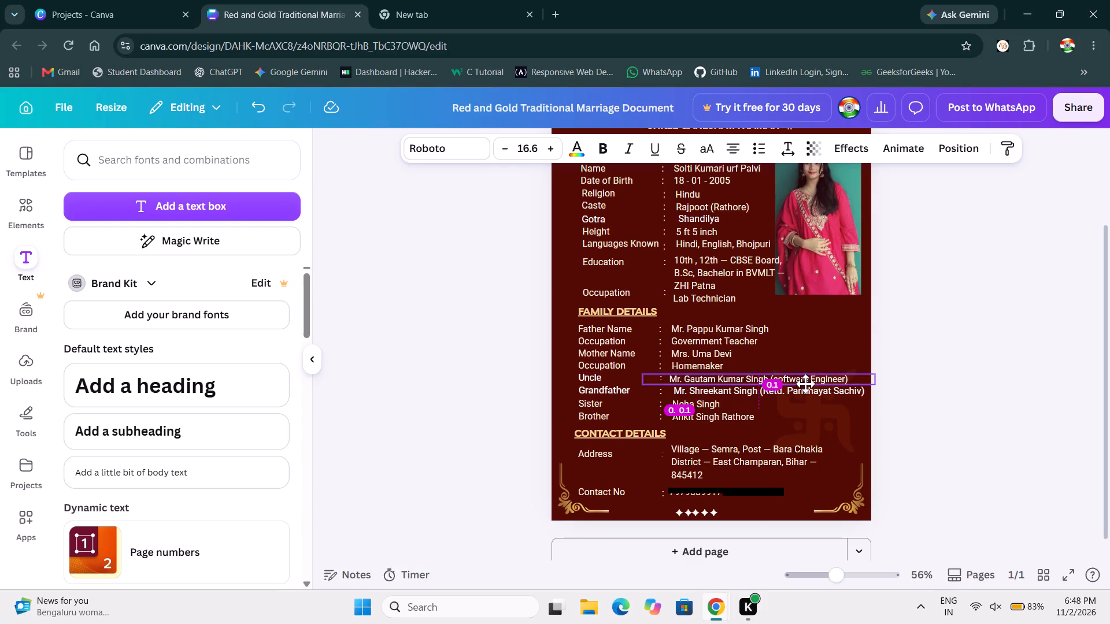
pyautogui.moveTo(805, 384); pyautogui.dragTo(806, 385)
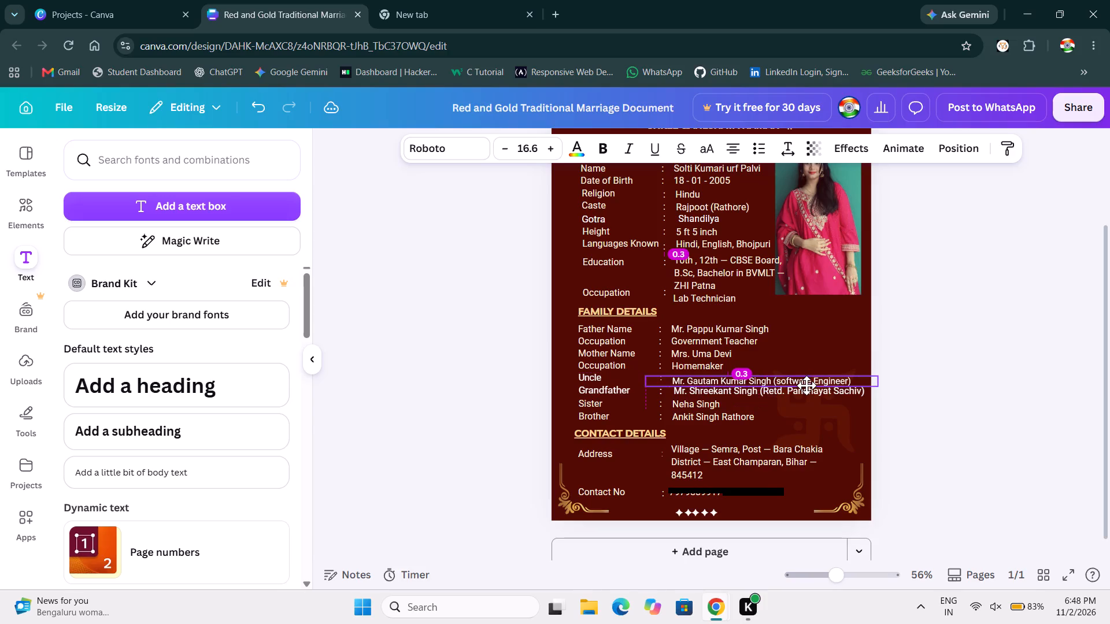
pyautogui.moveTo(806, 385); pyautogui.dragTo(805, 385)
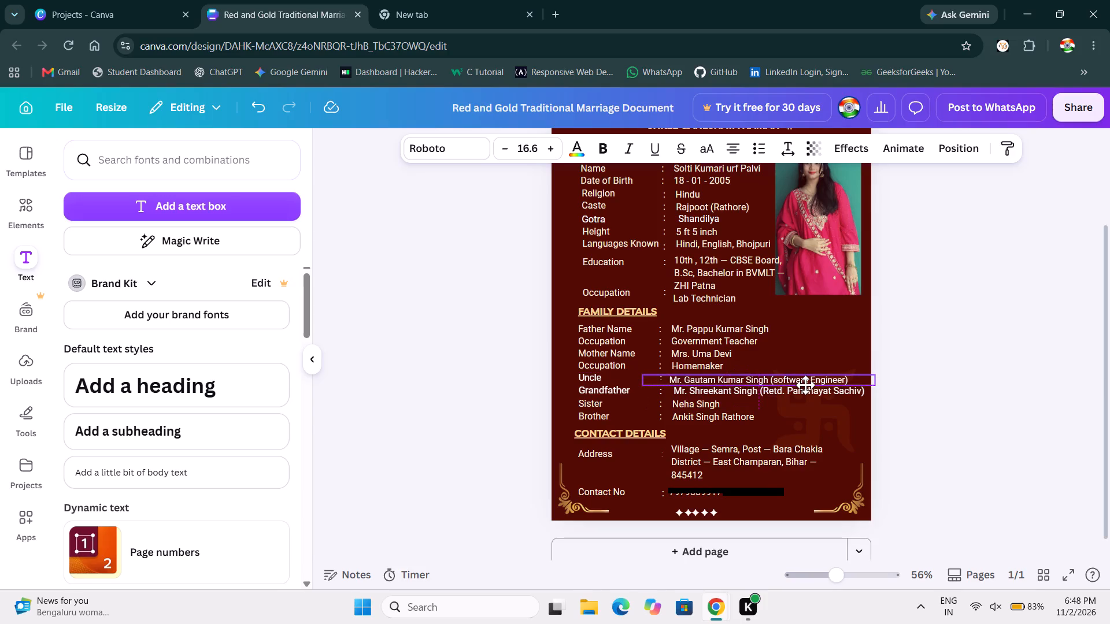
pyautogui.moveTo(805, 385); pyautogui.dragTo(806, 384)
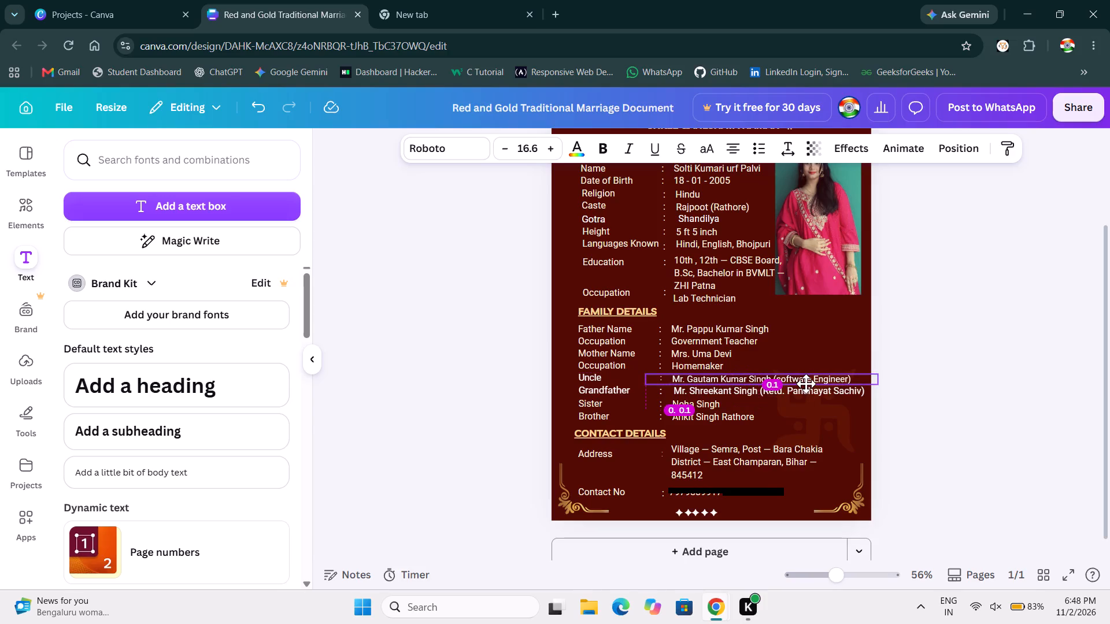
pyautogui.moveTo(806, 384); pyautogui.dragTo(806, 384)
pyautogui.click(911, 385)
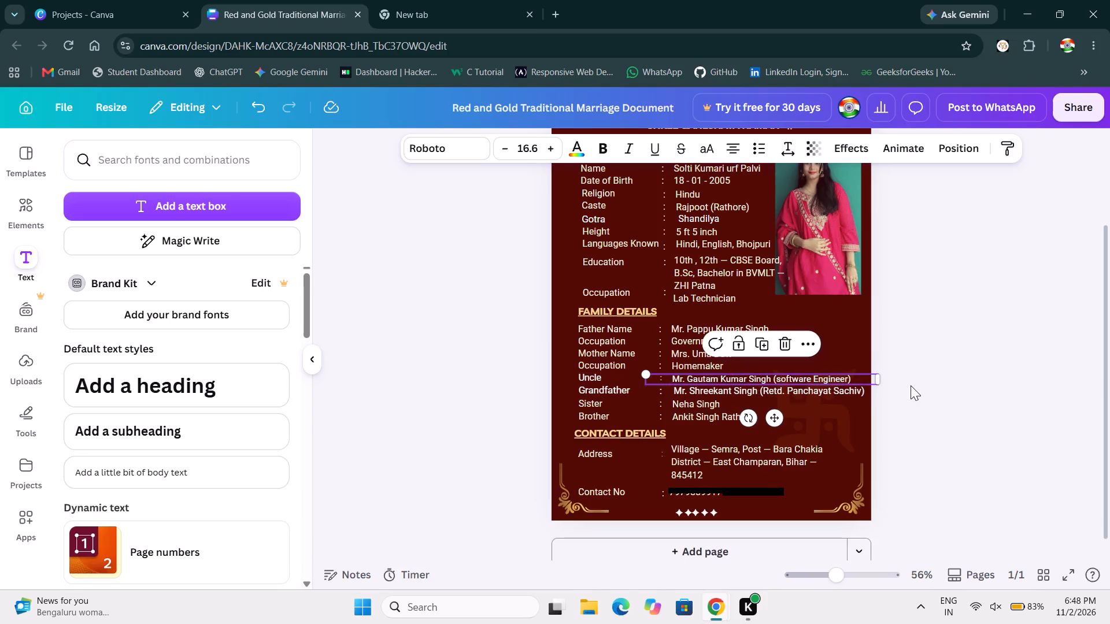
pyautogui.click(776, 378)
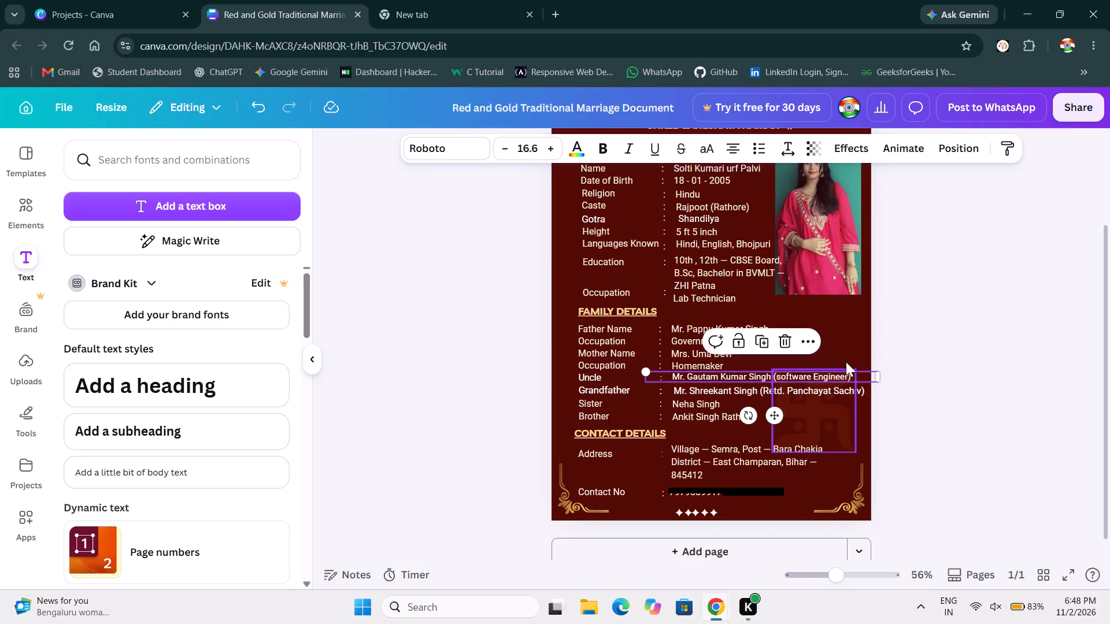
pyautogui.click(860, 346)
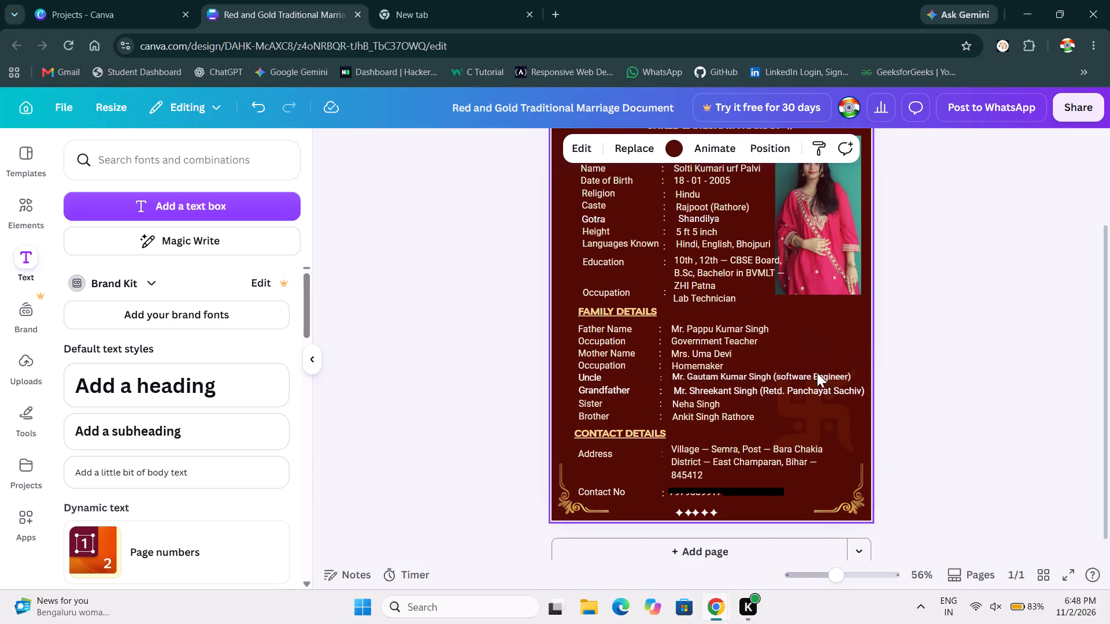
pyautogui.click(750, 377)
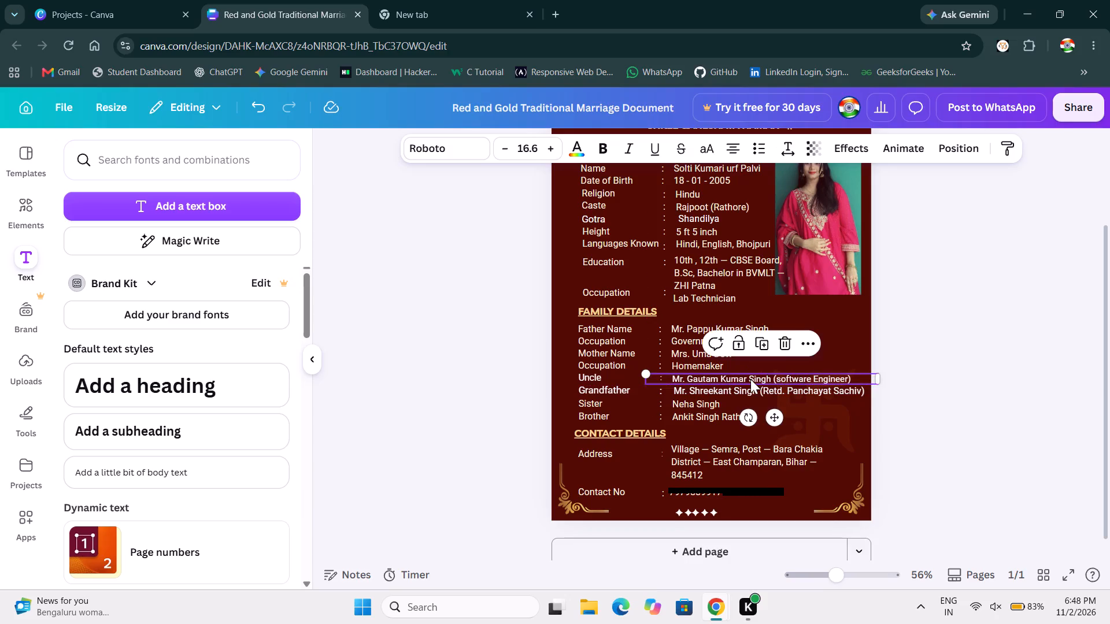
pyautogui.click(822, 362)
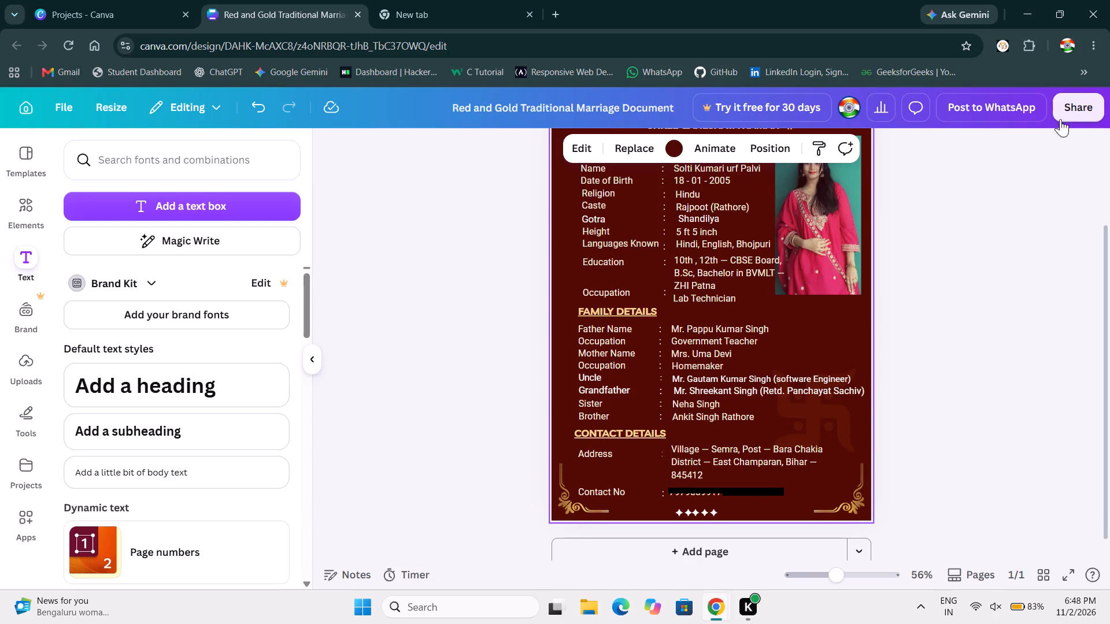
# Open the download options for the biodata design.
pyautogui.click(1072, 106)
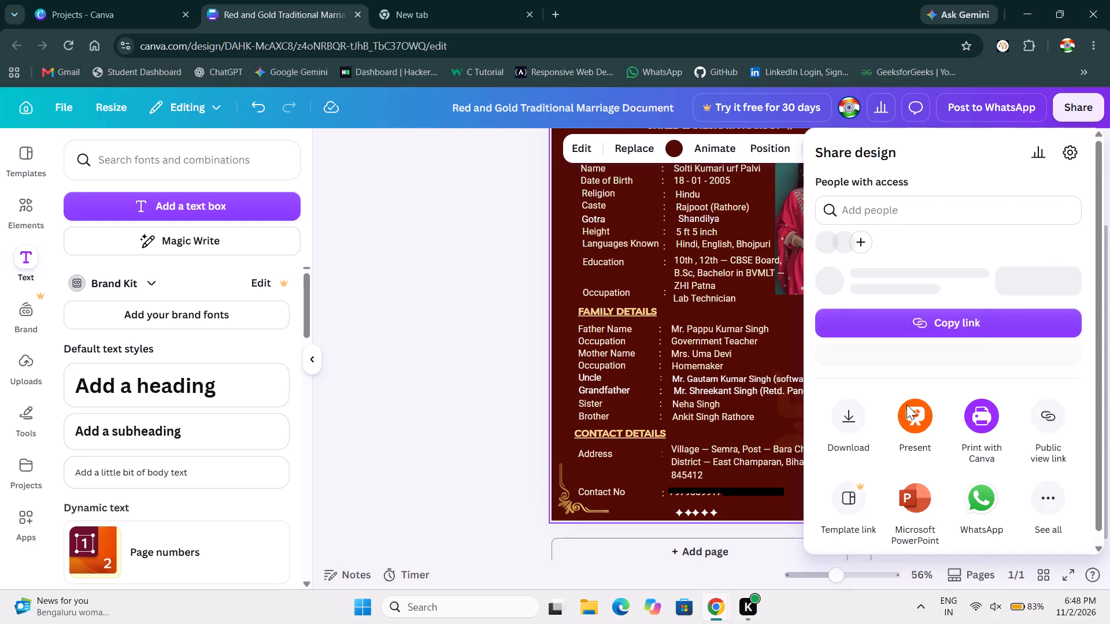
pyautogui.click(844, 437)
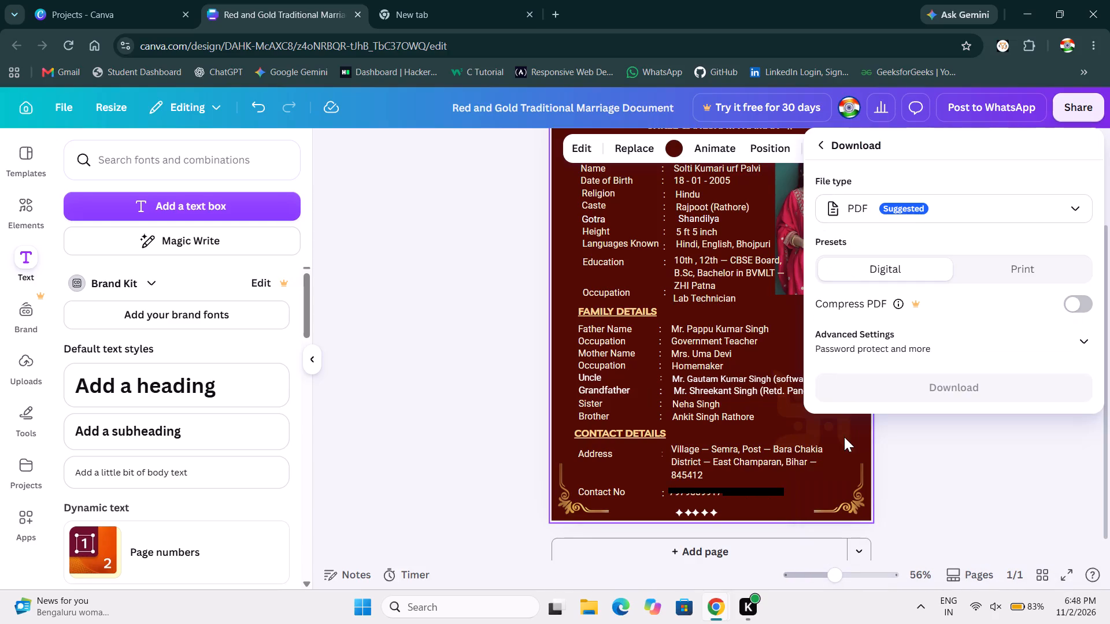
# Set the download file type to JPG and download the marriage biodata, keeping the default size and medium quality.
pyautogui.click(1001, 214)
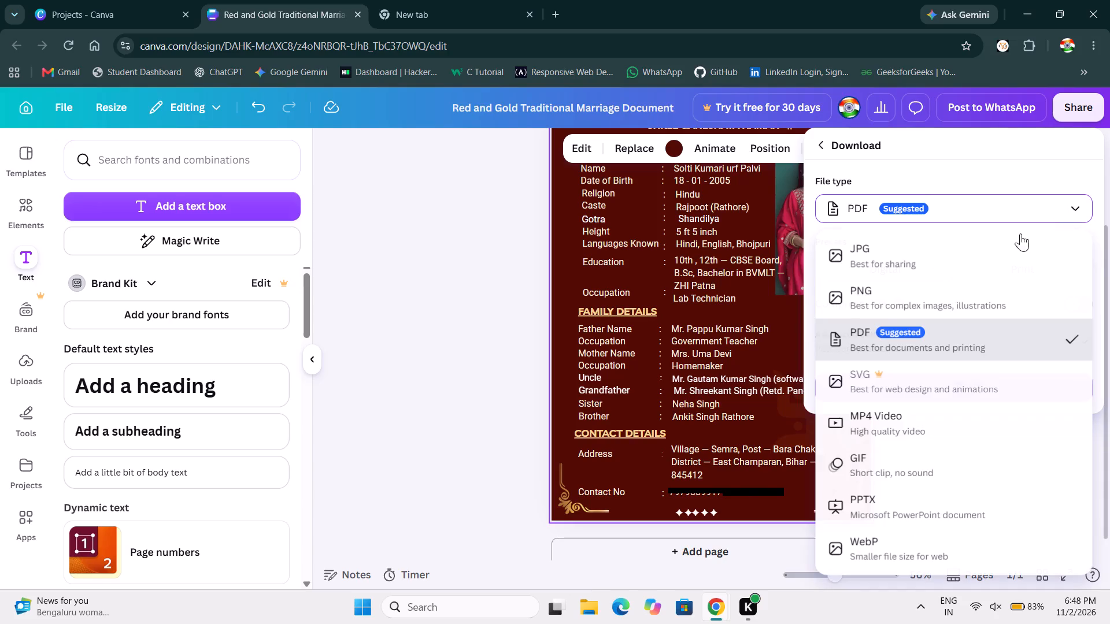
pyautogui.click(912, 262)
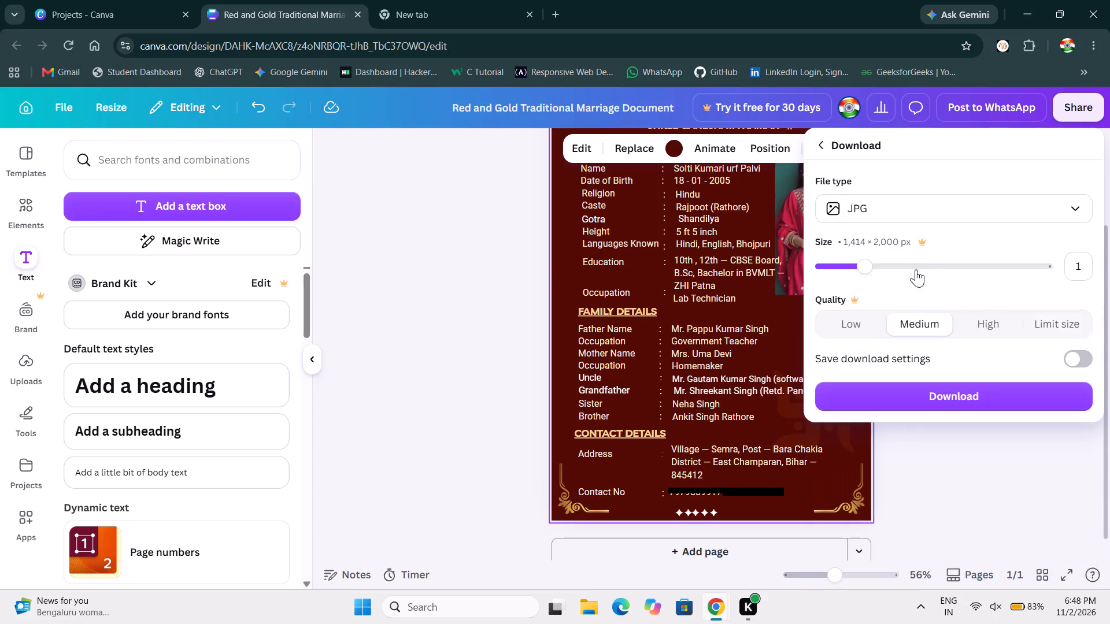
pyautogui.click(1044, 216)
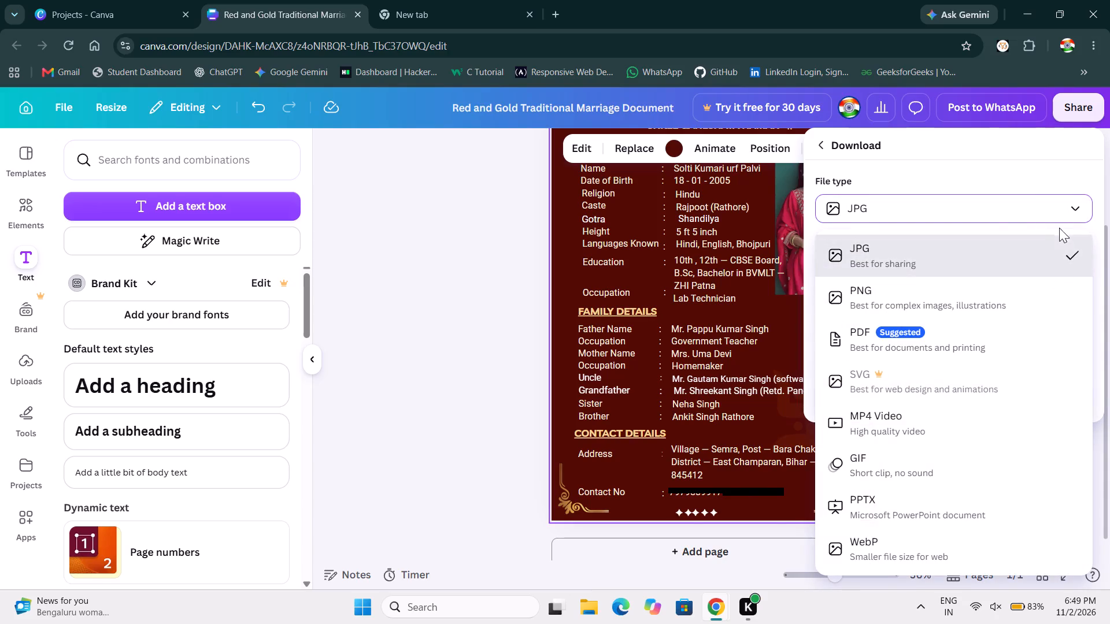
pyautogui.click(950, 206)
pyautogui.click(921, 399)
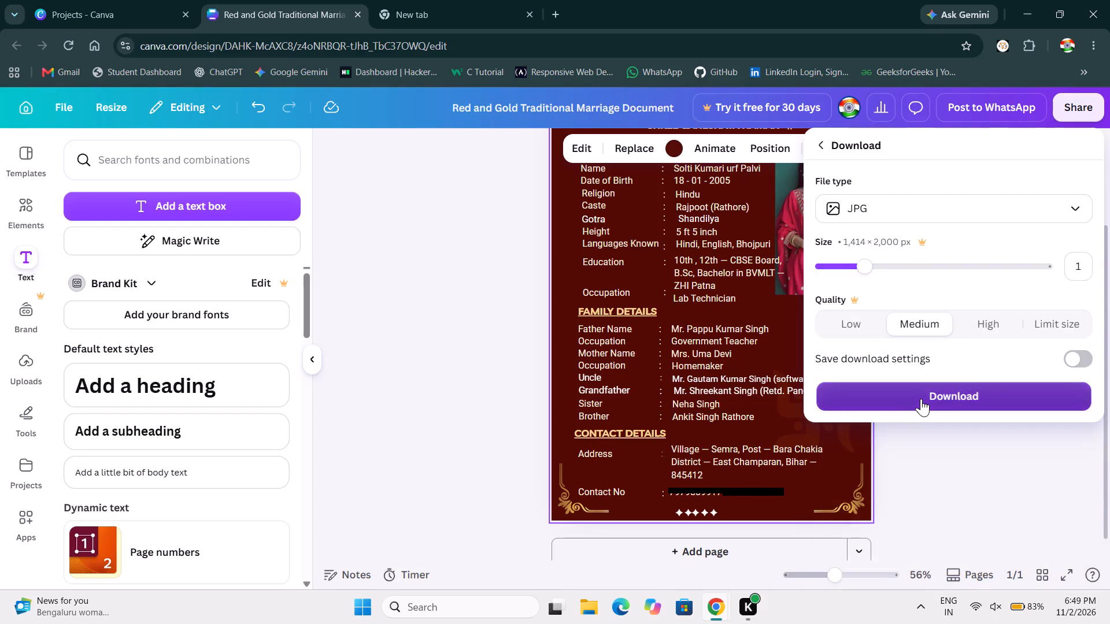